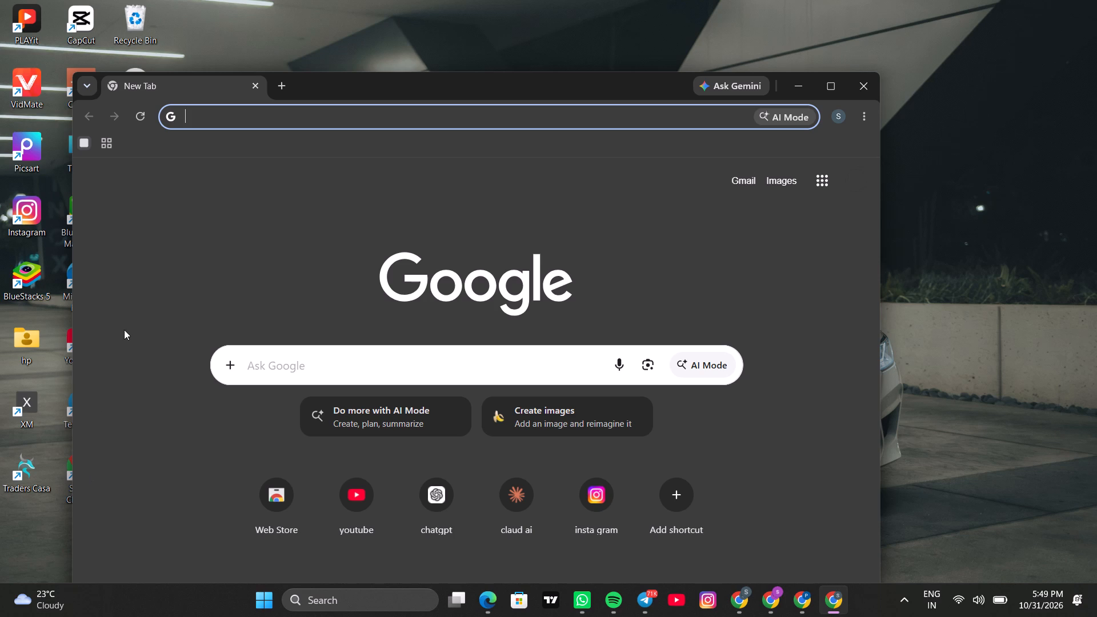
Maximize the browser window and open the Google account panel from the new tab page.
{"action": "left_click", "coordinate": [823, 96]}
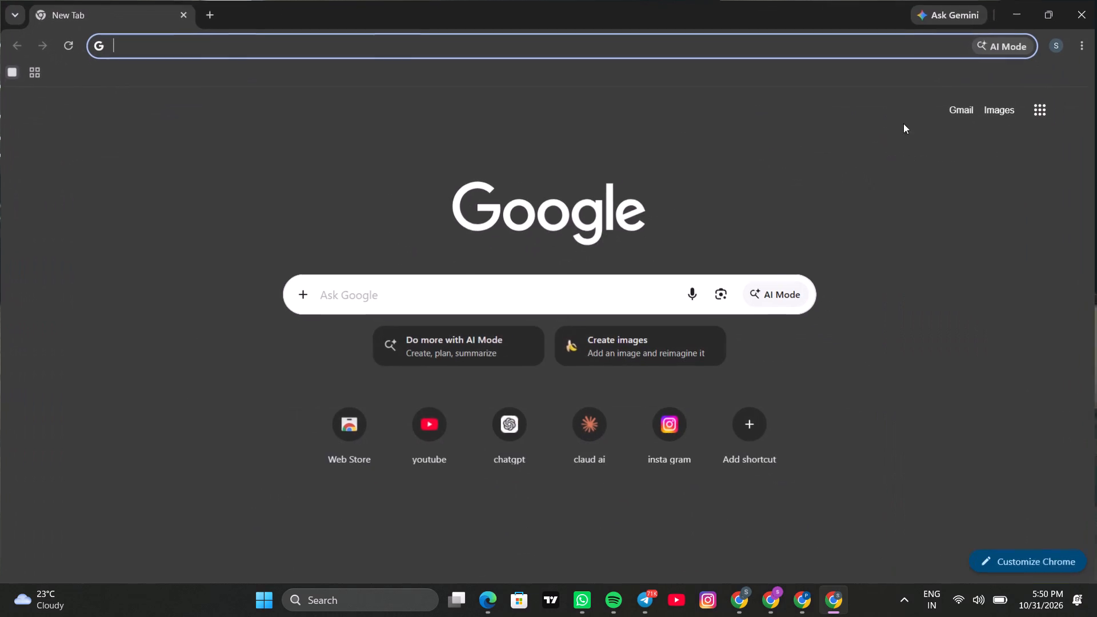
{"action": "left_click", "coordinate": [1078, 117]}
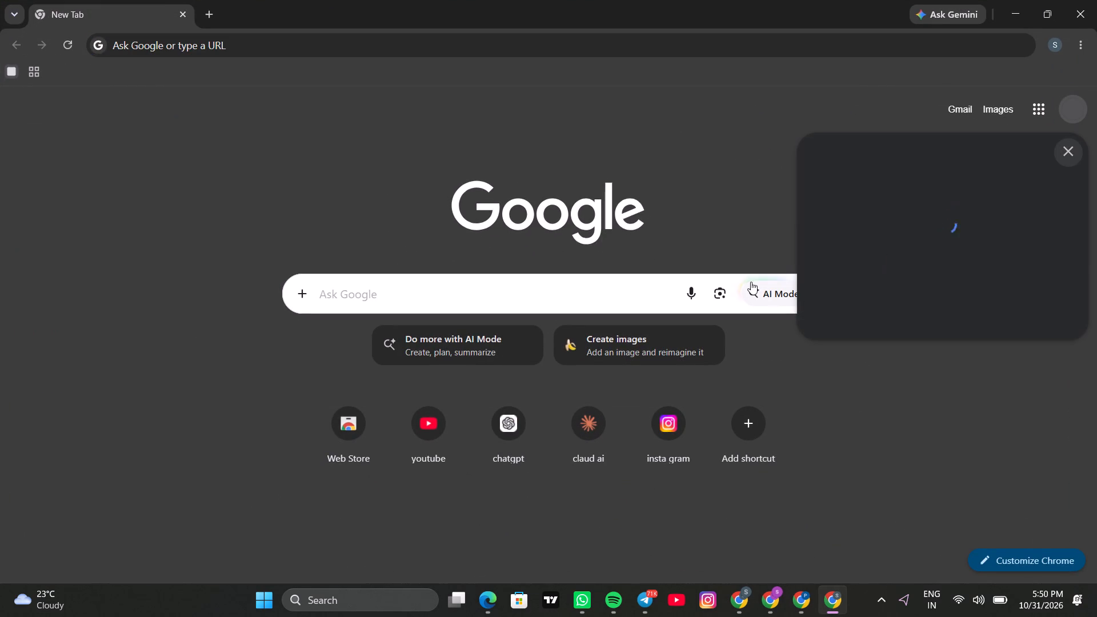
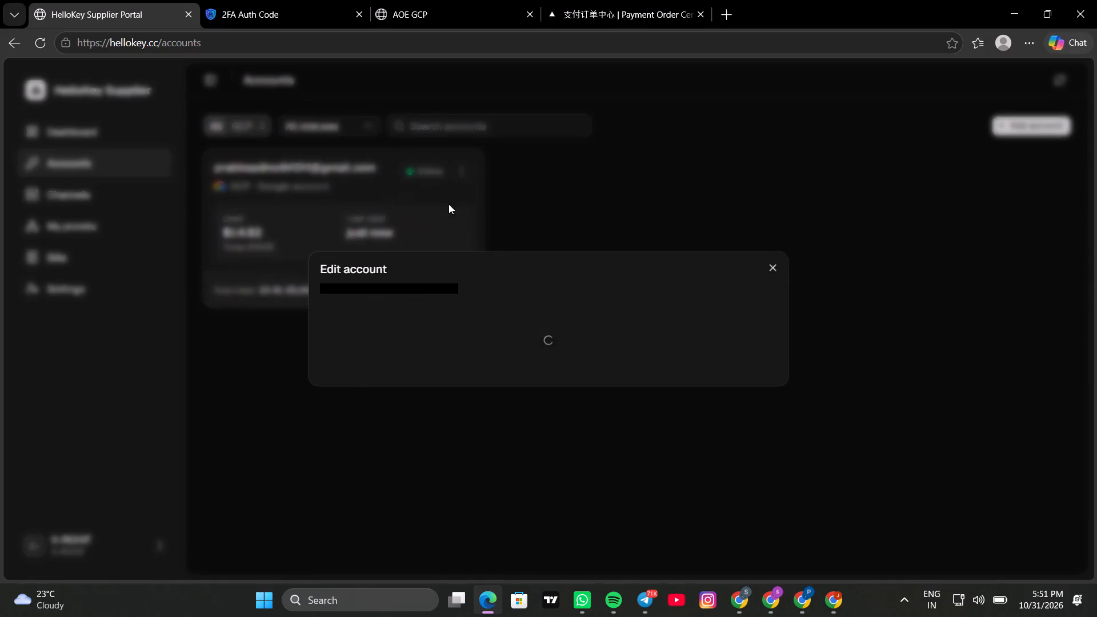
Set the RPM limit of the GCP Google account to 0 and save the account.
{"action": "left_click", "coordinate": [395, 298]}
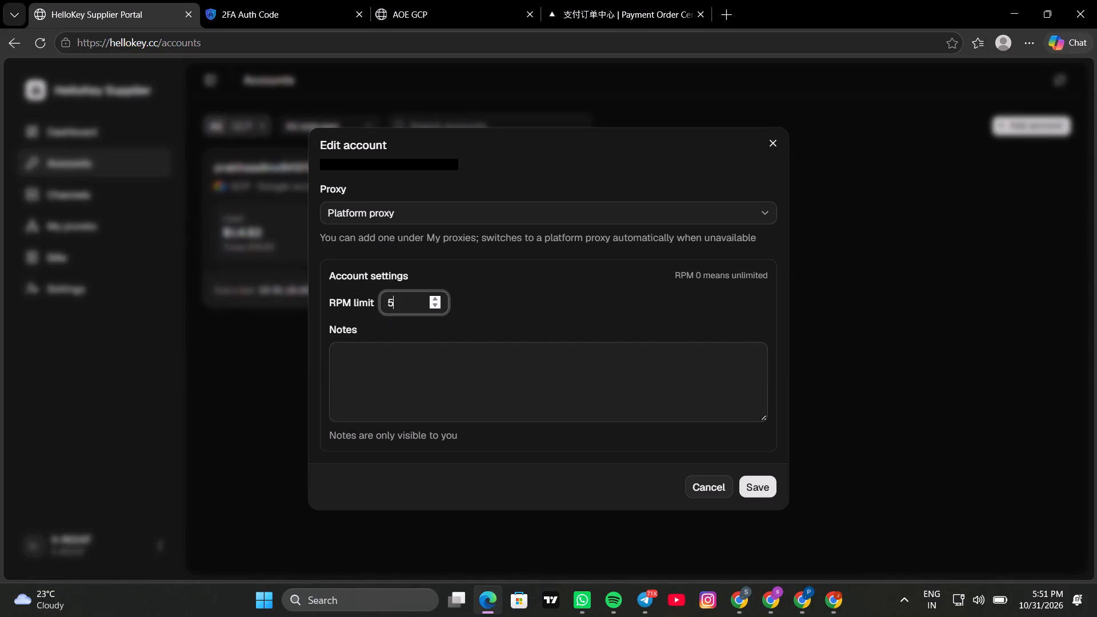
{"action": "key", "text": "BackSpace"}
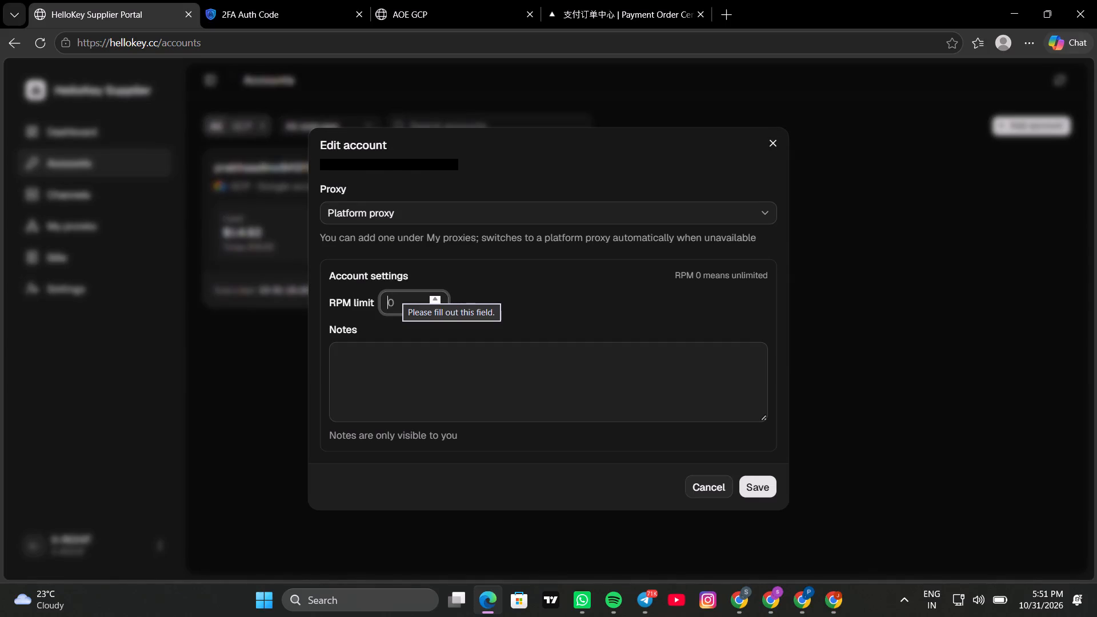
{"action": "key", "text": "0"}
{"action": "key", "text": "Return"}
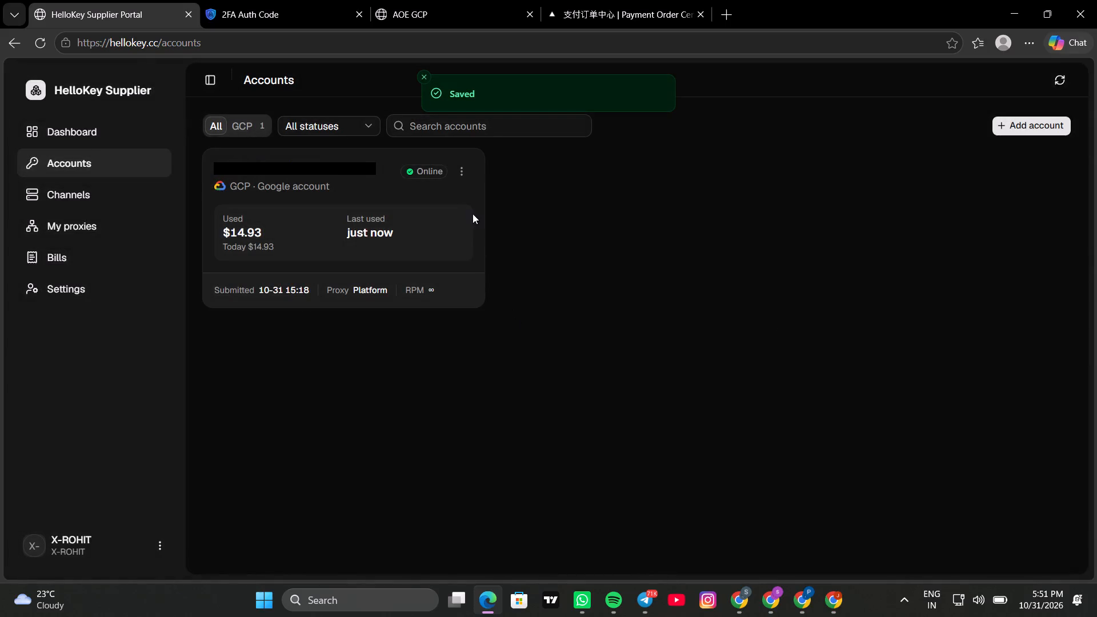
Edit the GCP Google account again, set its RPM limit to 10 and save the change.
{"action": "left_click", "coordinate": [459, 174]}
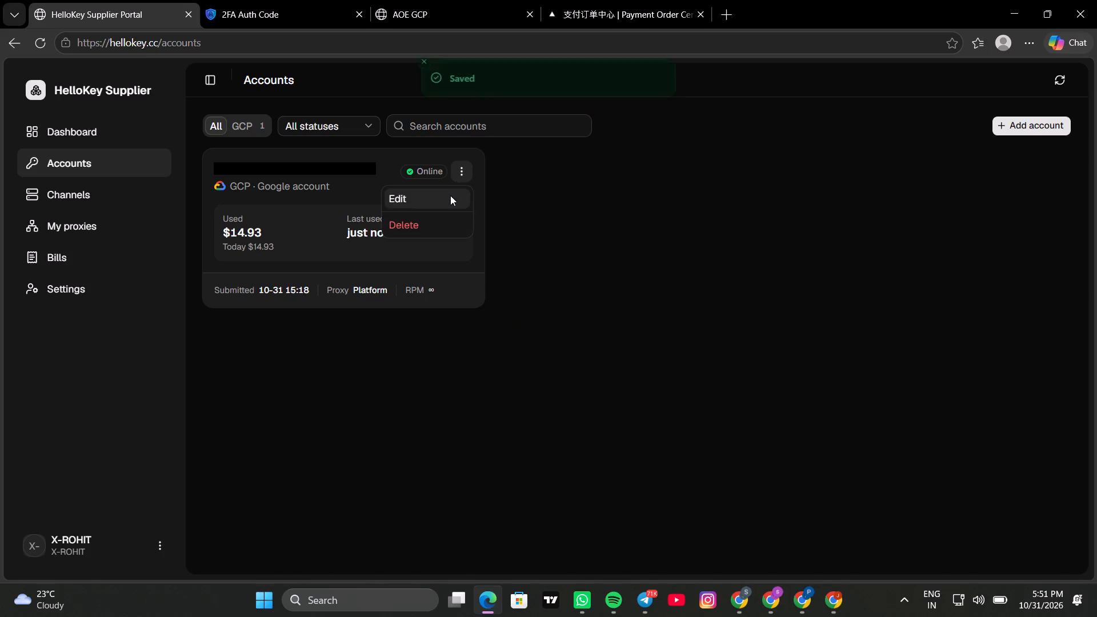
{"action": "left_click", "coordinate": [450, 195]}
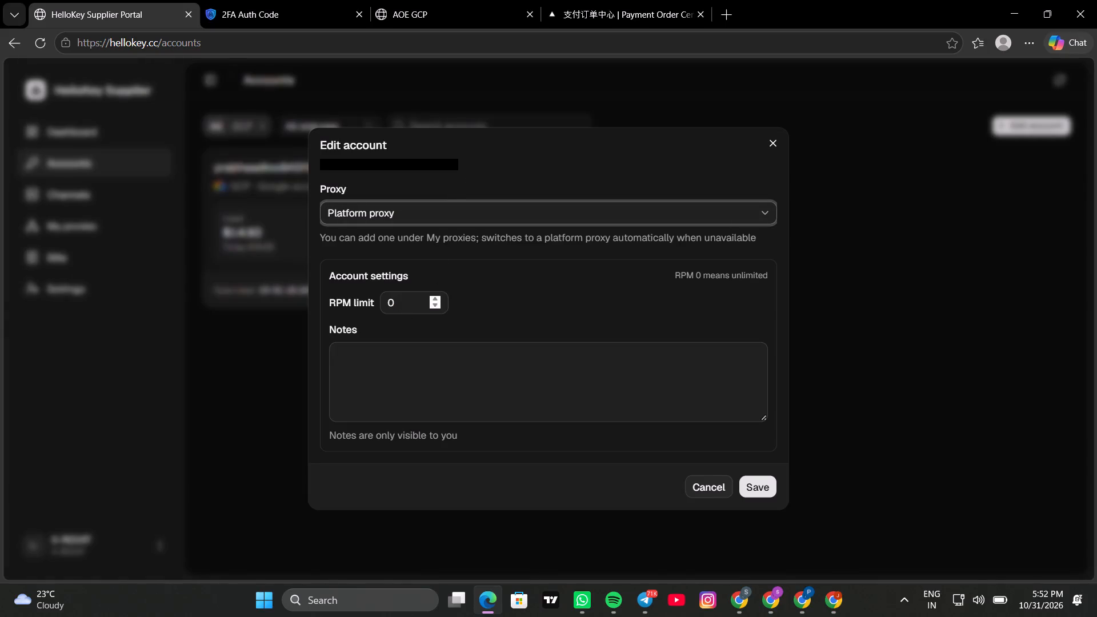
{"action": "left_click", "coordinate": [382, 301]}
{"action": "key", "text": "1"}
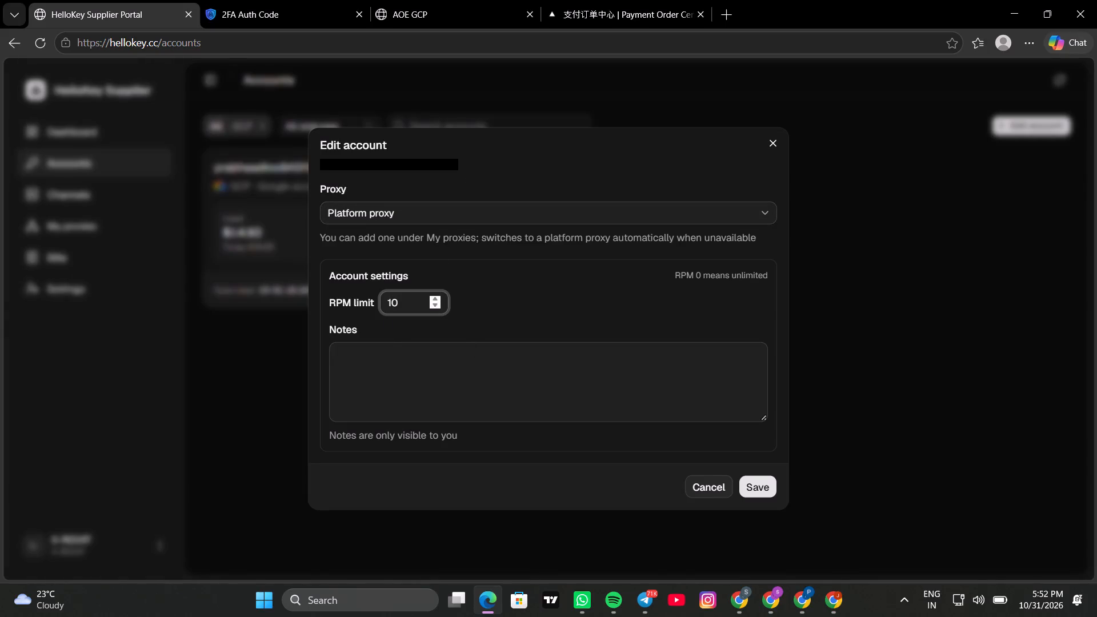
{"action": "left_click", "coordinate": [741, 480]}
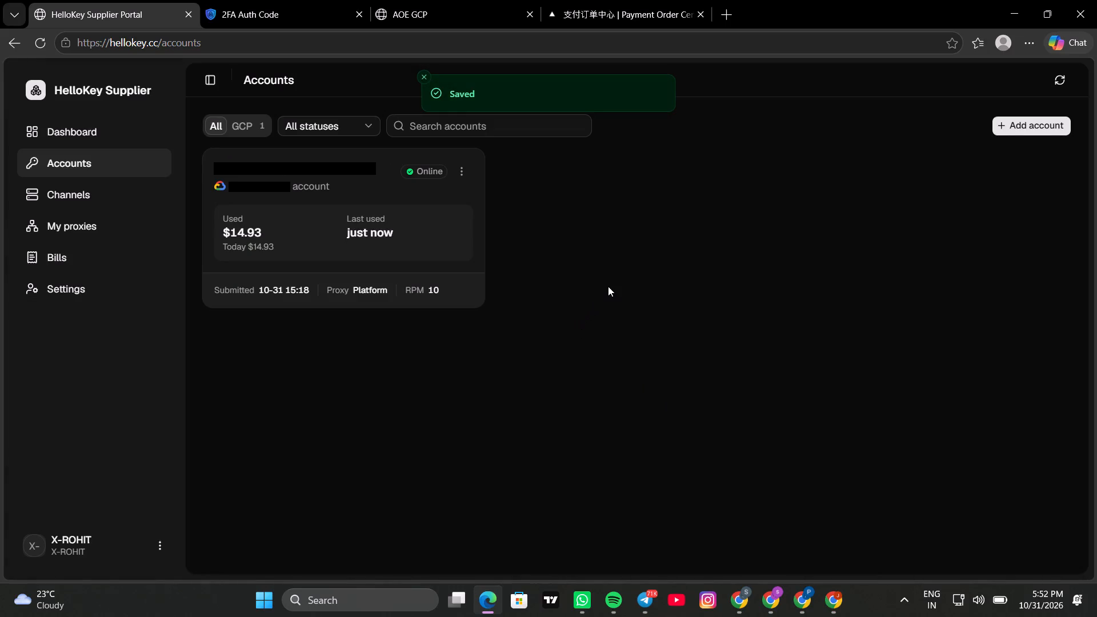
Refresh the Accounts page data several times to check the account's latest usage and status.
{"action": "left_click", "coordinate": [1067, 79]}
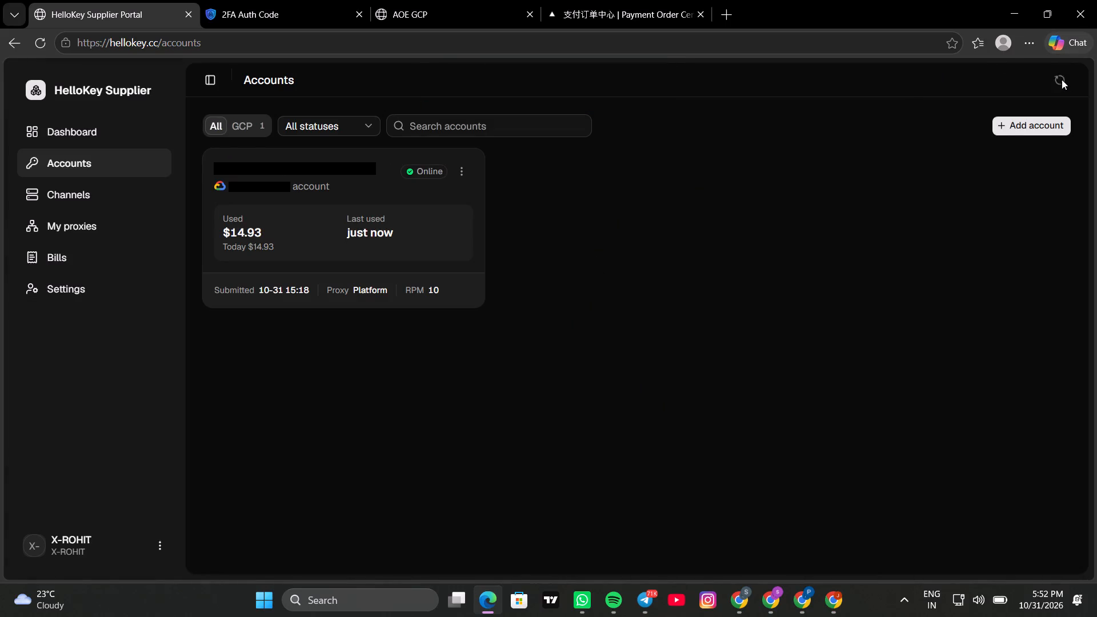
{"action": "left_click", "coordinate": [1059, 79]}
{"action": "left_click", "coordinate": [1050, 81]}
{"action": "left_click", "coordinate": [1054, 78]}
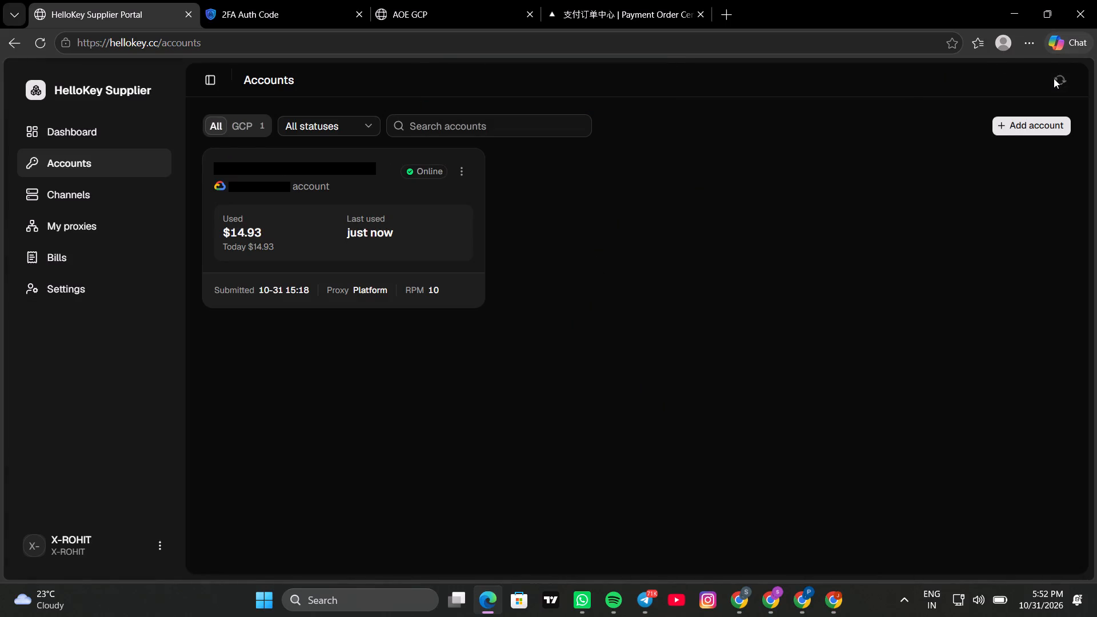
{"action": "left_click", "coordinate": [1054, 78]}
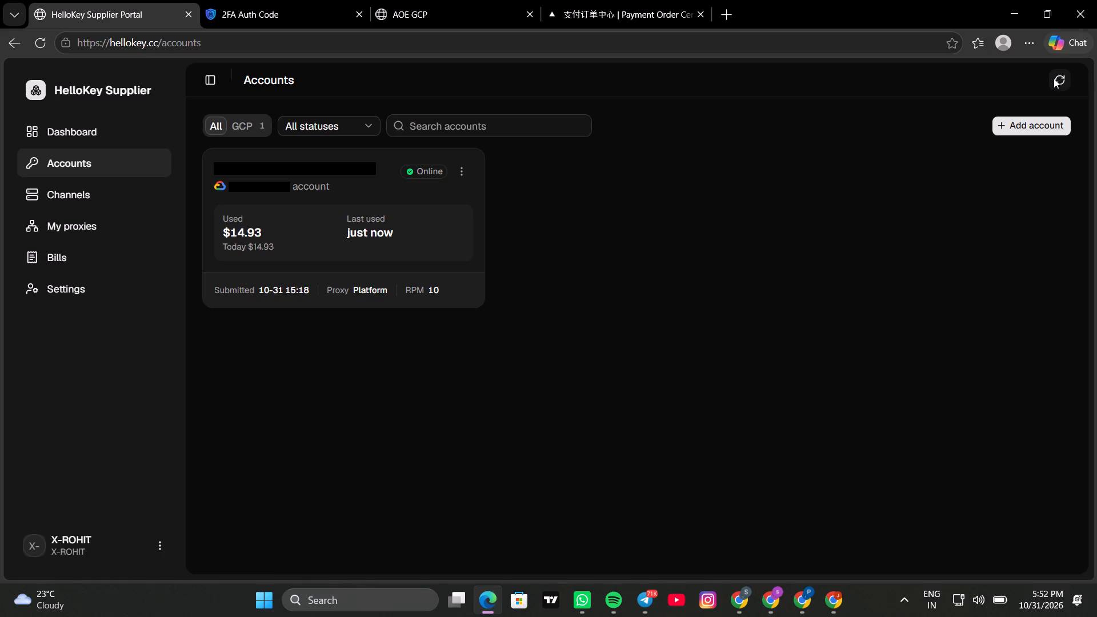
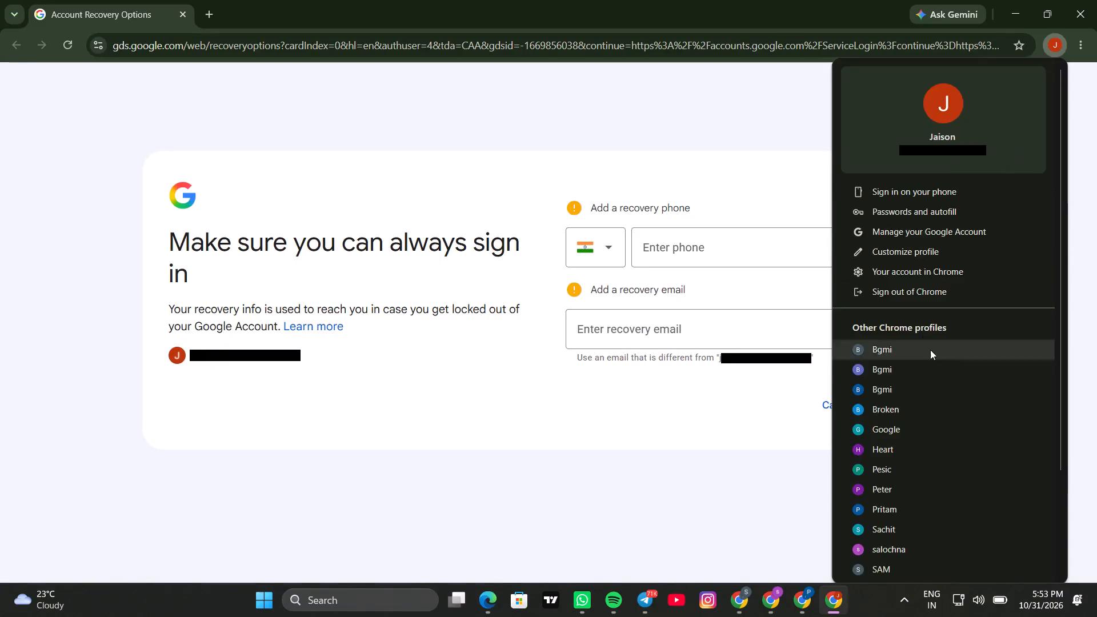
Open the Chrome profile manager and delete the currently used Jaison profile together with its browsing data.
{"action": "scroll", "coordinate": [930, 351], "scroll_direction": "down", "scroll_amount": 3}
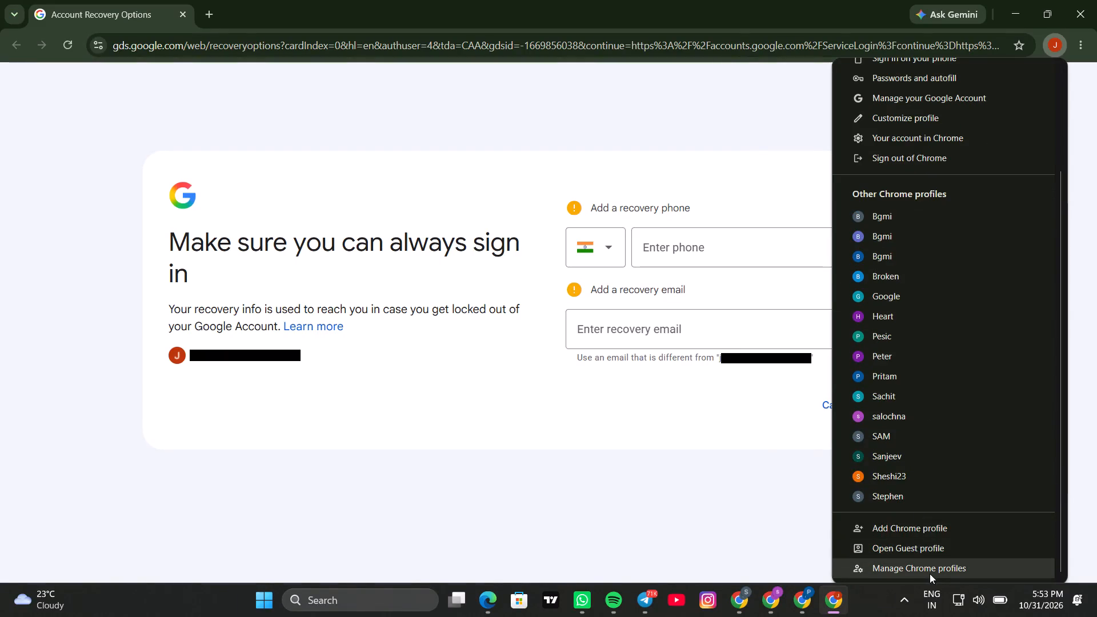
{"action": "left_click", "coordinate": [930, 574]}
{"action": "scroll", "coordinate": [699, 383], "scroll_direction": "down", "scroll_amount": 1}
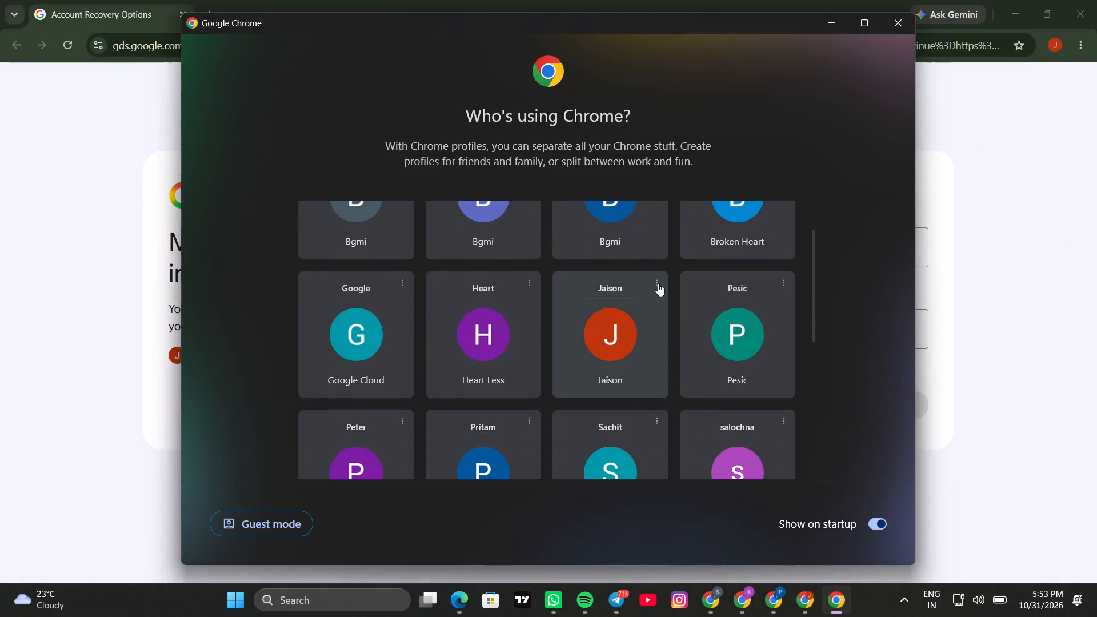
{"action": "left_click", "coordinate": [655, 275]}
{"action": "left_click", "coordinate": [648, 304]}
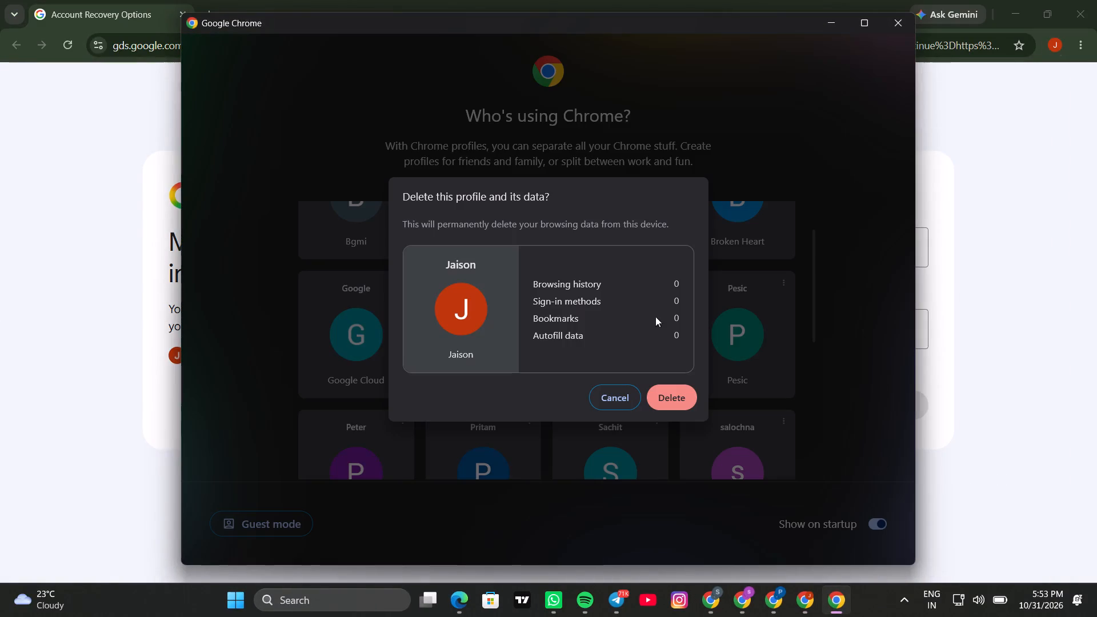
{"action": "left_click", "coordinate": [676, 395]}
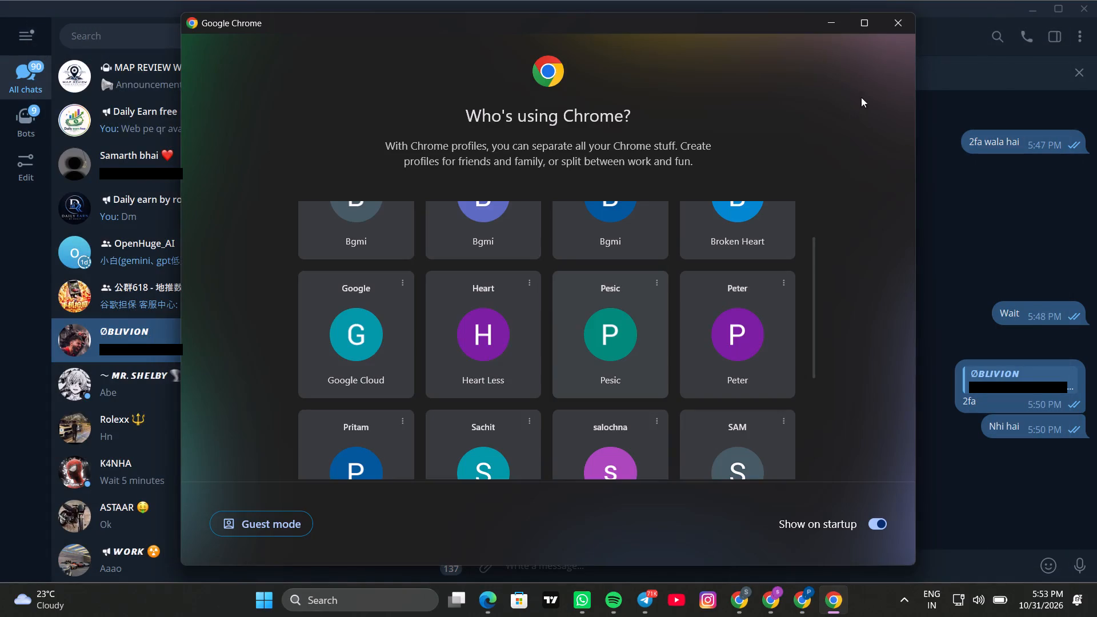
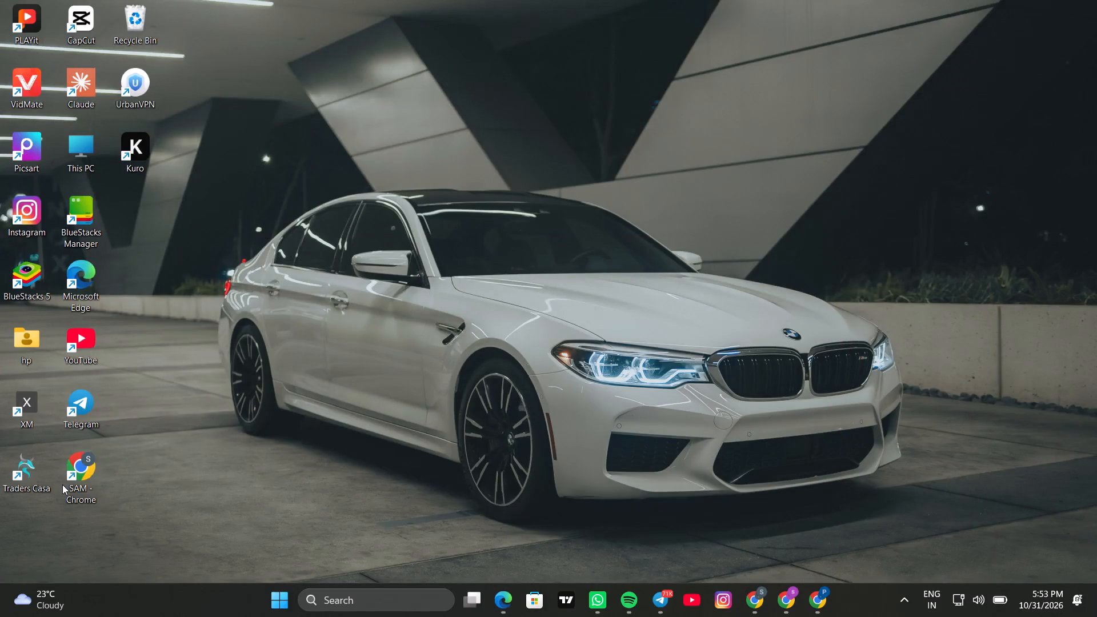
Open Chrome with the SAM profile from the desktop and maximize its window.
{"action": "double_click", "coordinate": [77, 478]}
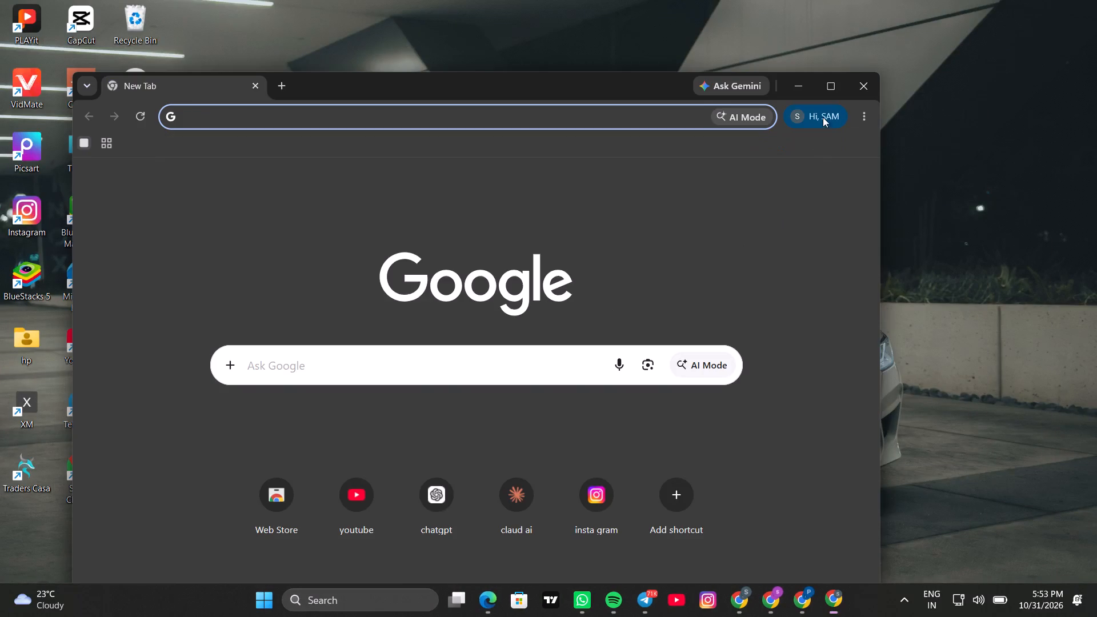
{"action": "left_click", "coordinate": [831, 93]}
Look through the list of other Chrome profiles, and open the Google account options of the SAM profile.
{"action": "left_click", "coordinate": [1046, 52]}
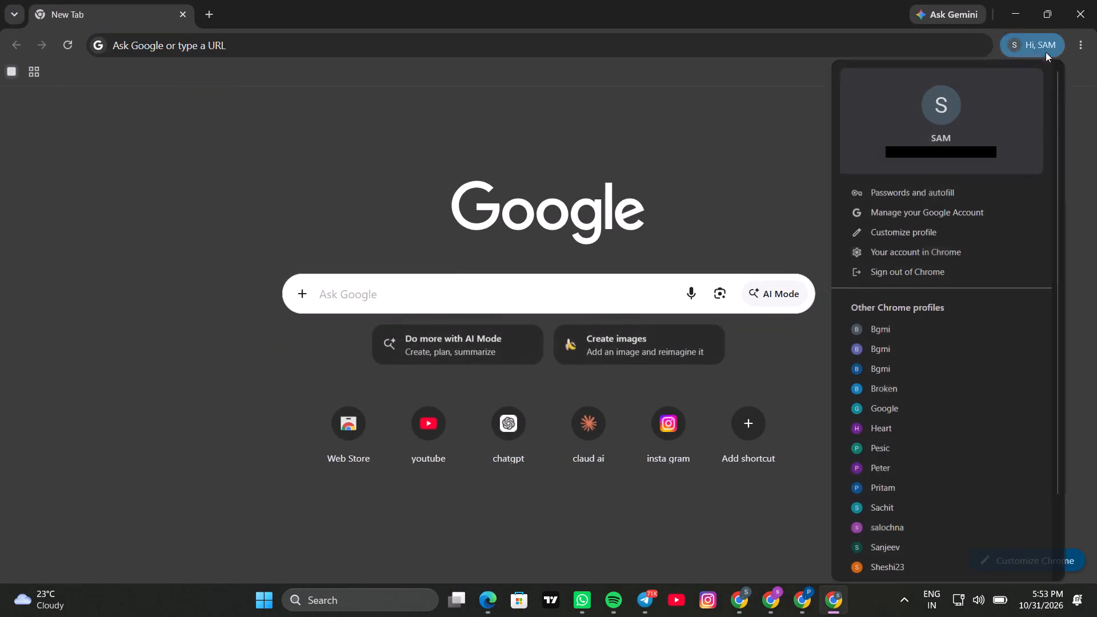
{"action": "scroll", "coordinate": [926, 443], "scroll_direction": "down", "scroll_amount": 3}
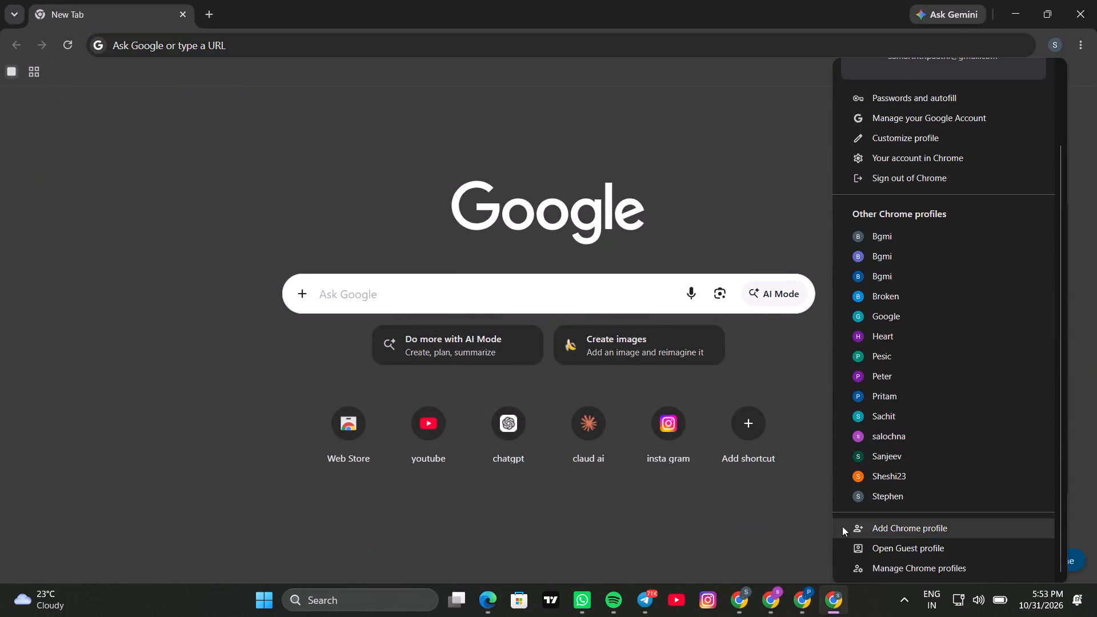
{"action": "left_click", "coordinate": [776, 511]}
{"action": "left_click", "coordinate": [1076, 107]}
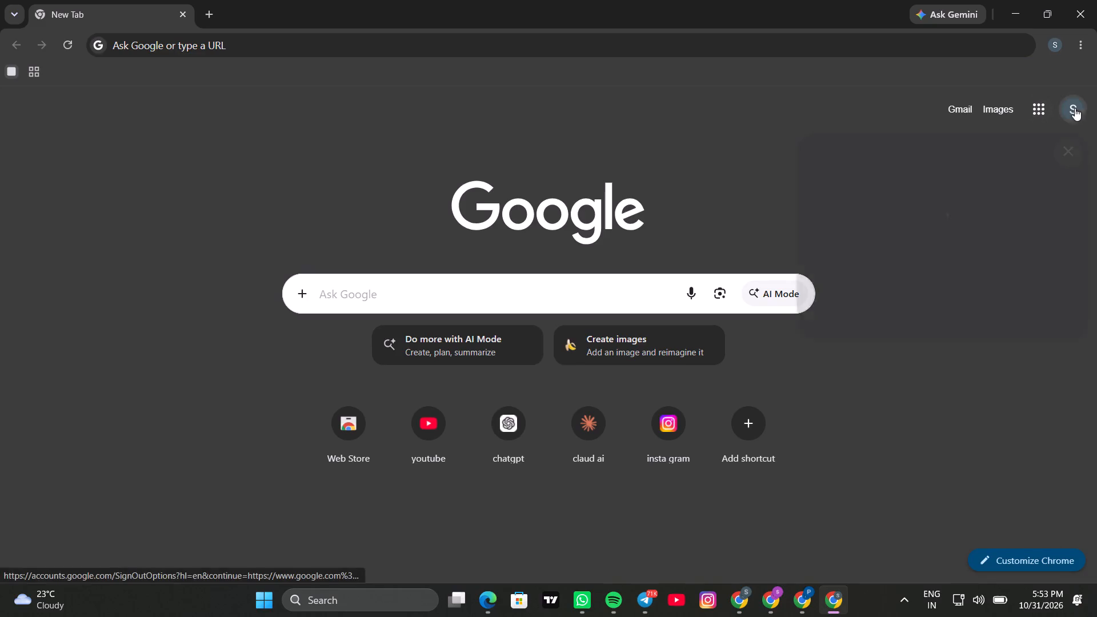
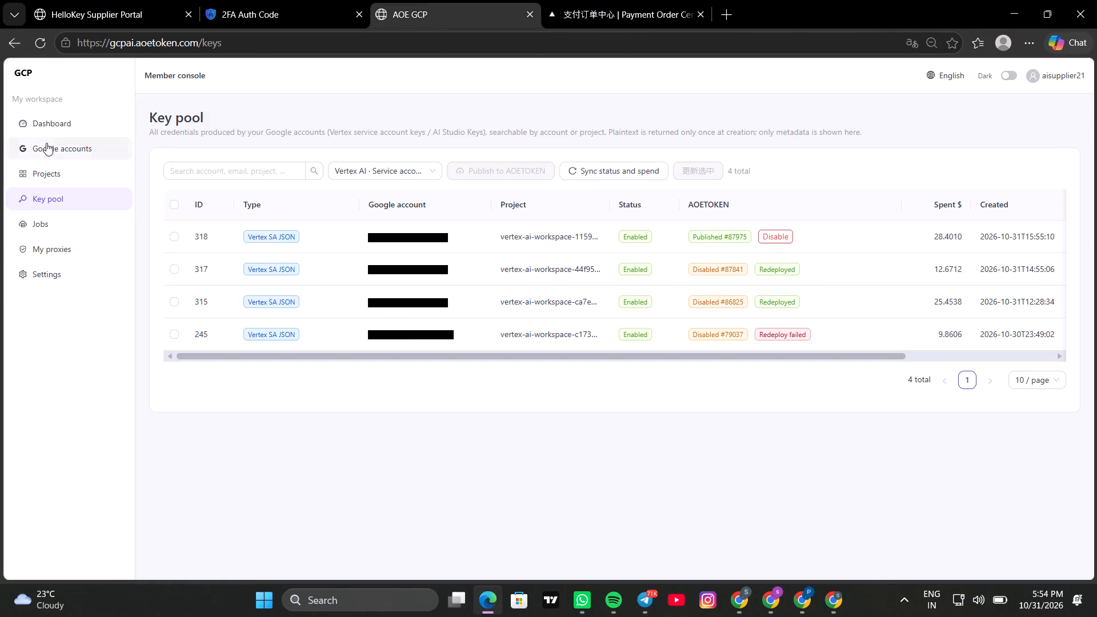
Open the Google accounts list in the GCP member console and examine the accounts' status and spending.
{"action": "left_click", "coordinate": [46, 143]}
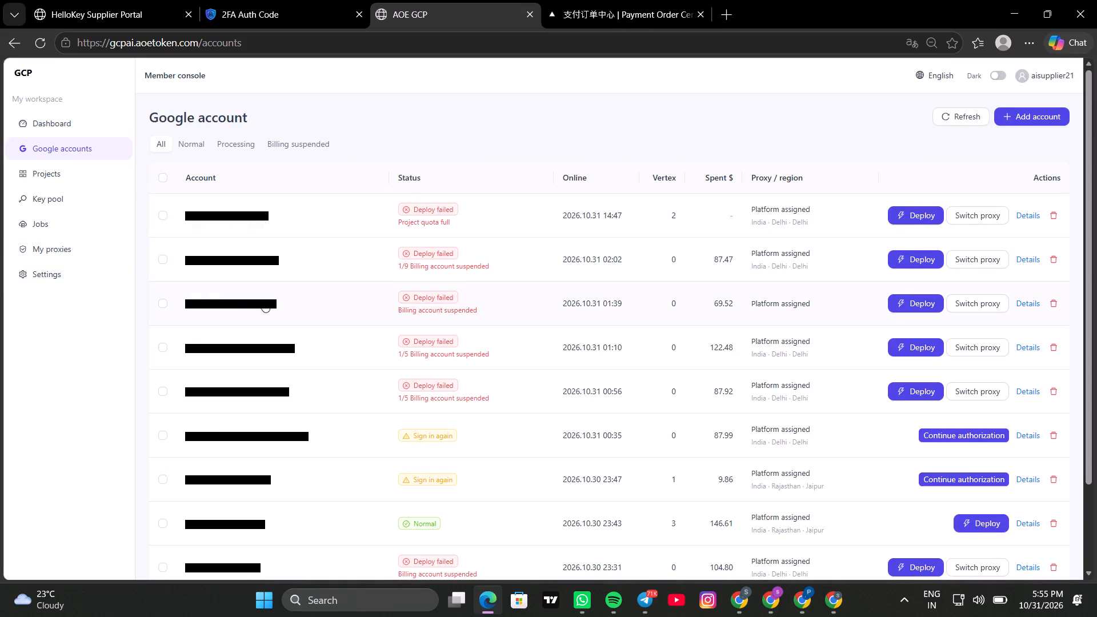
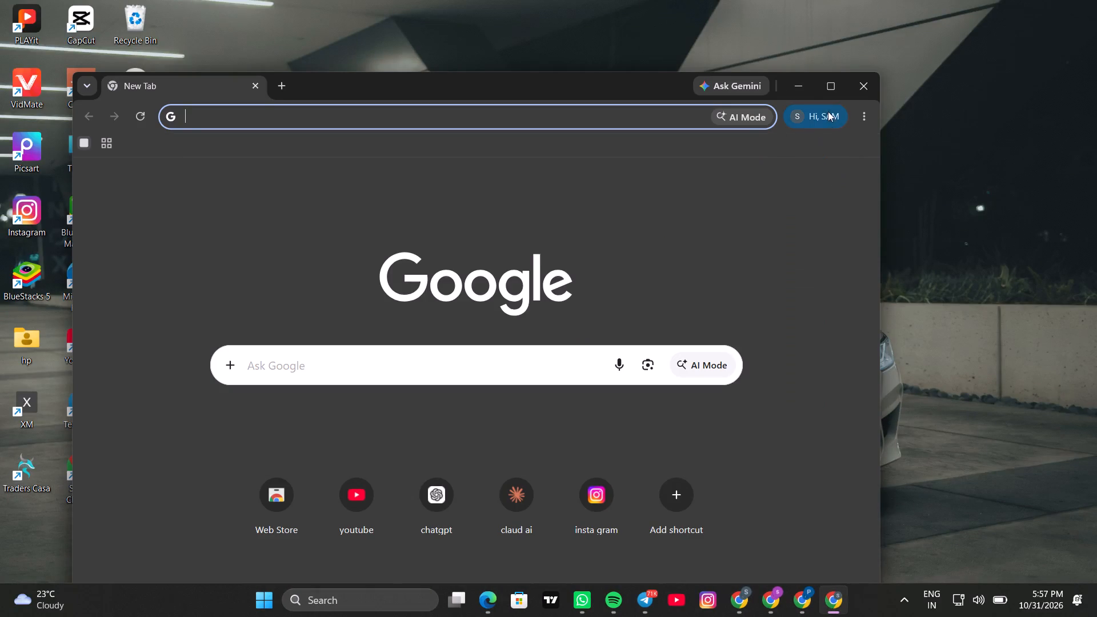
{"action": "left_click", "coordinate": [835, 81]}
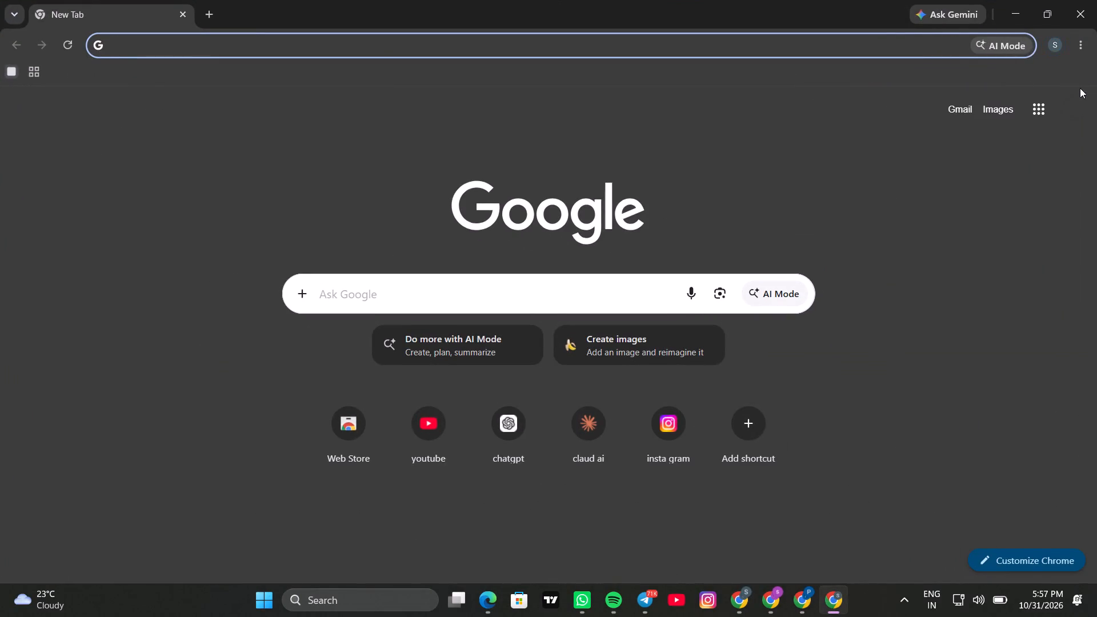
{"action": "left_click", "coordinate": [1080, 120]}
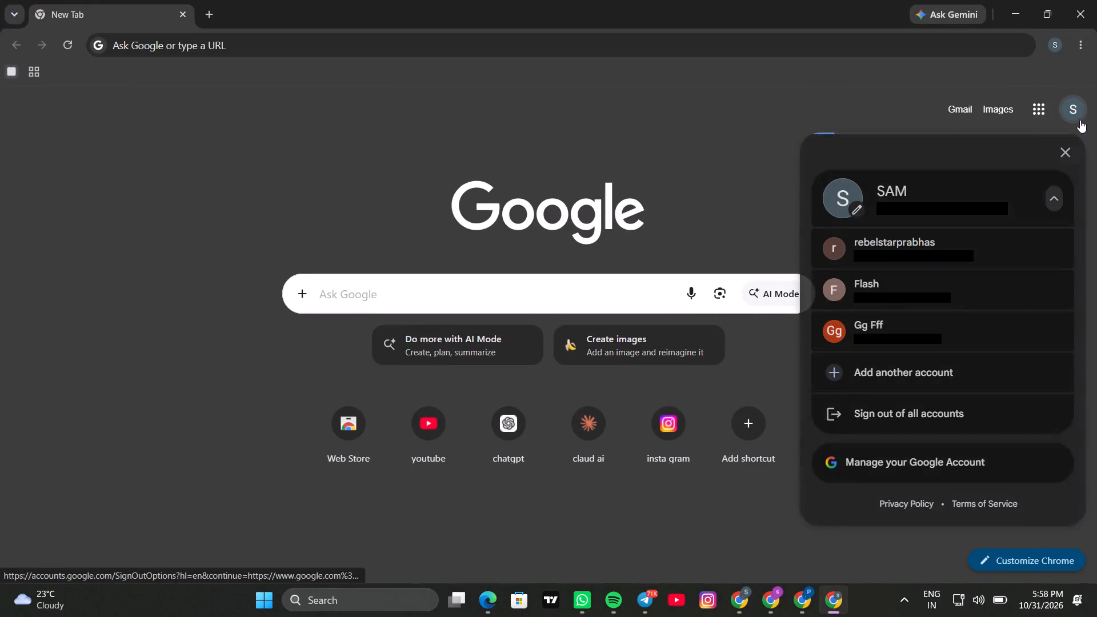
{"action": "left_click", "coordinate": [1050, 49]}
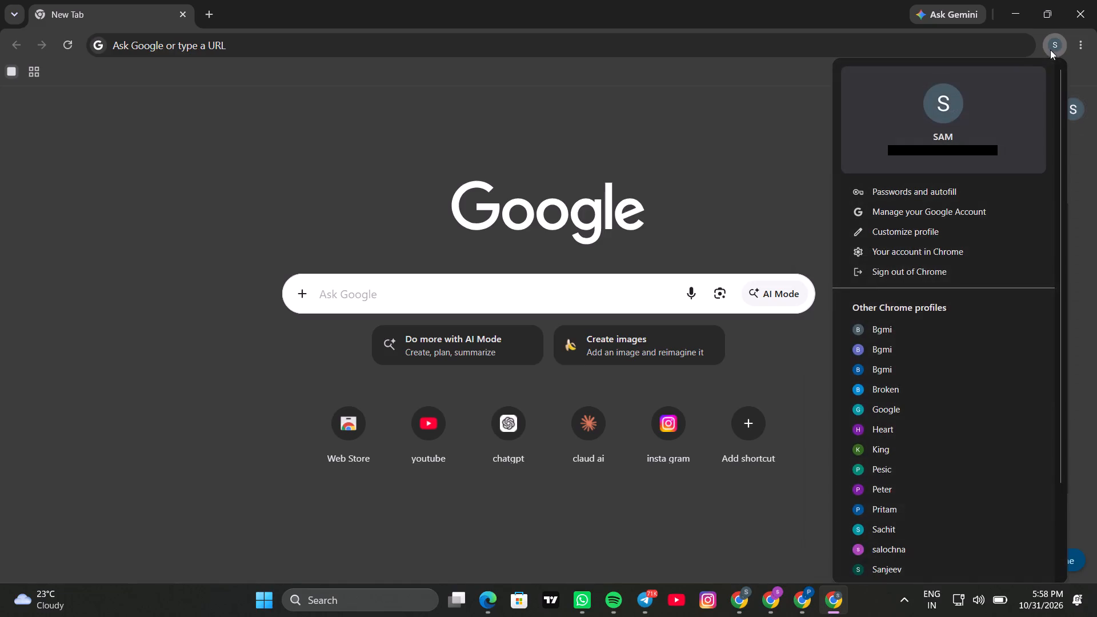
{"action": "scroll", "coordinate": [874, 508], "scroll_direction": "down", "scroll_amount": 1}
{"action": "left_click", "coordinate": [884, 360]}
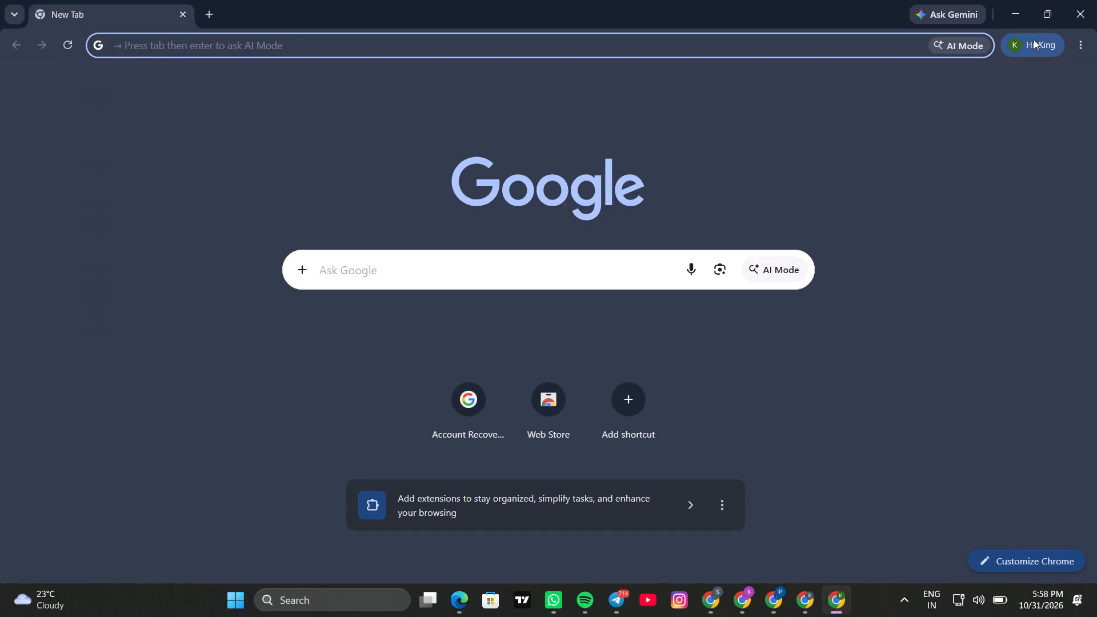
{"action": "left_click", "coordinate": [1034, 39]}
{"action": "left_click", "coordinate": [768, 114]}
Search Google for "google cloud" in the King profile's new tab.
{"action": "left_click", "coordinate": [576, 268]}
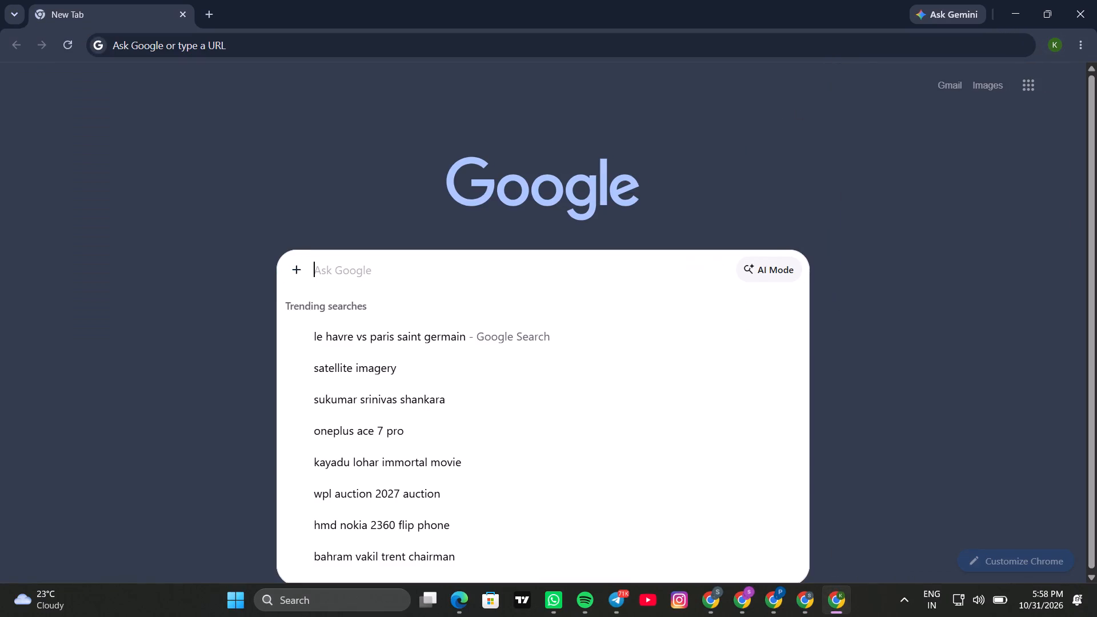
{"action": "type", "text": "google cloud"}
{"action": "key", "text": "space"}
{"action": "key", "text": "Return"}
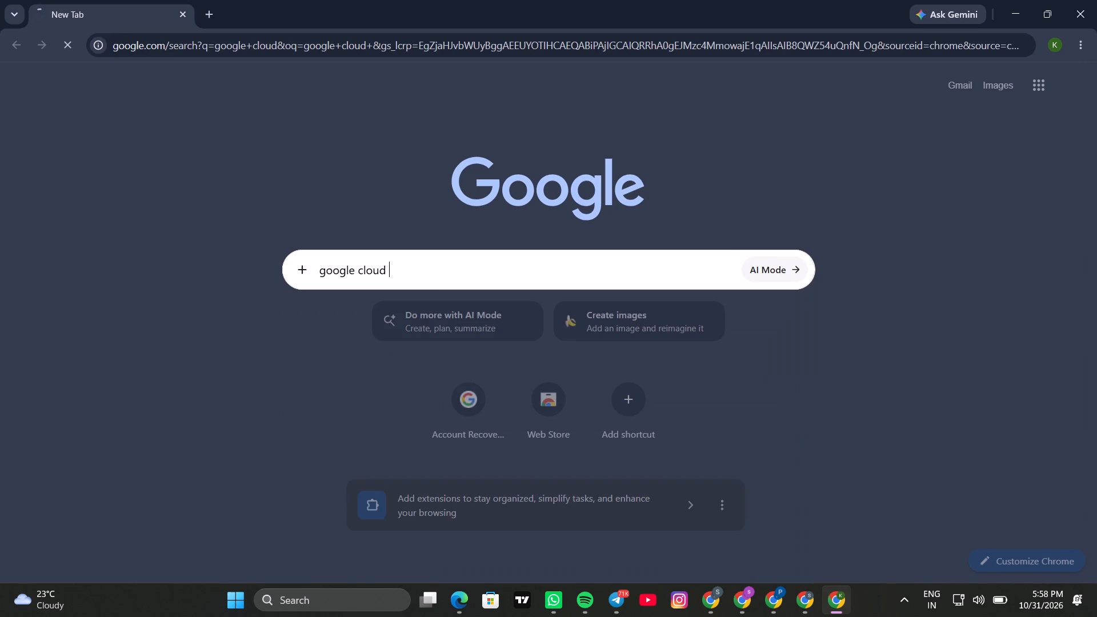
{"action": "key", "text": "Return"}
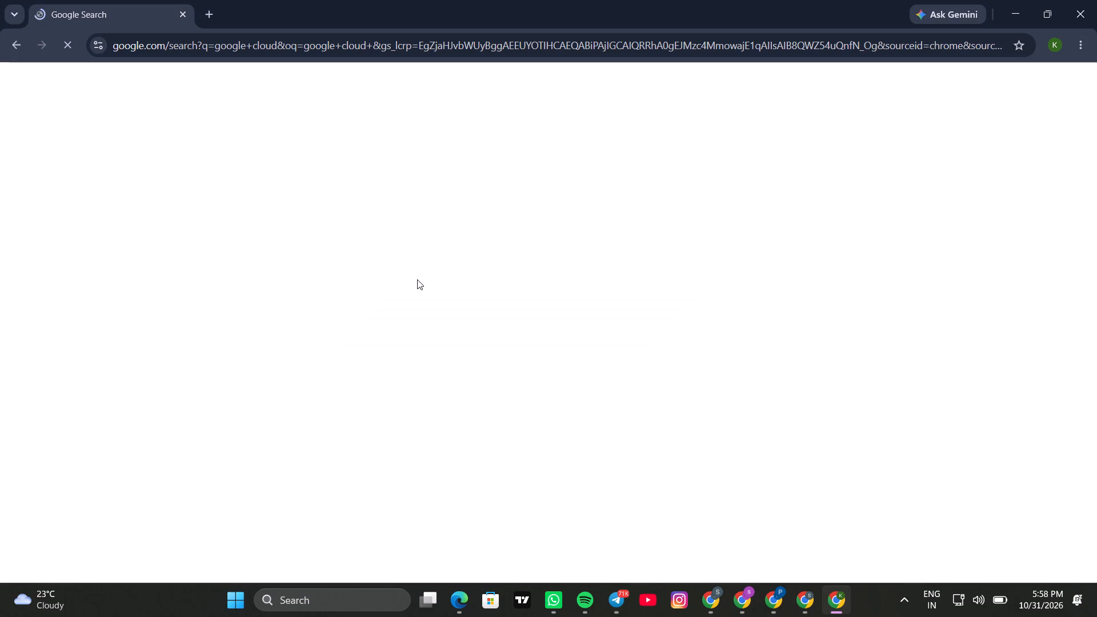
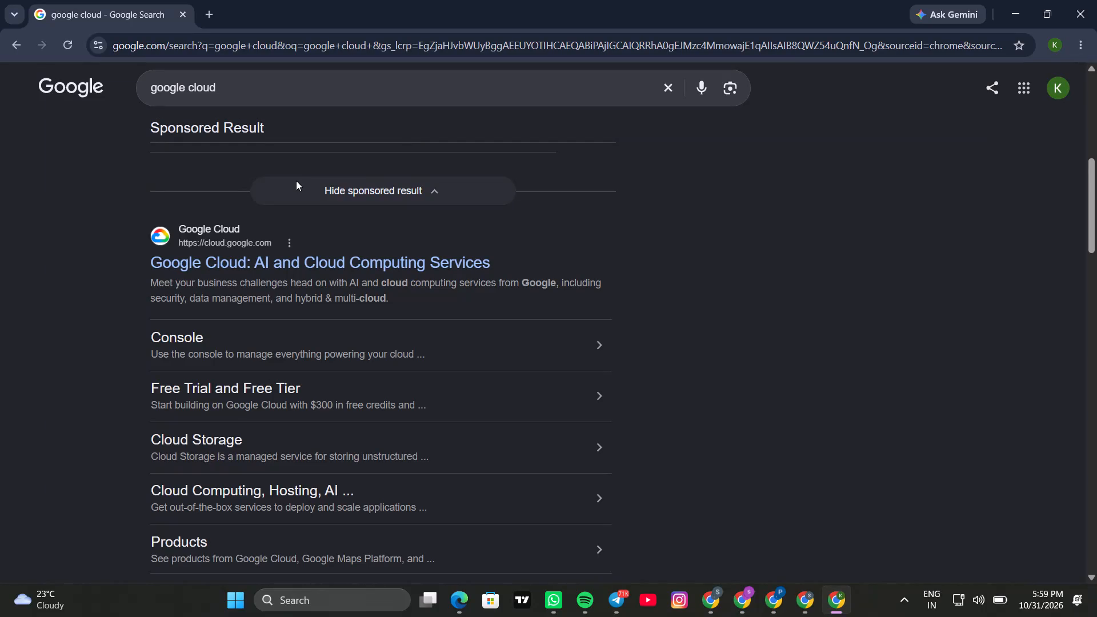
Open the Google Cloud website from the search results and go to its Console.
{"action": "left_click", "coordinate": [328, 251]}
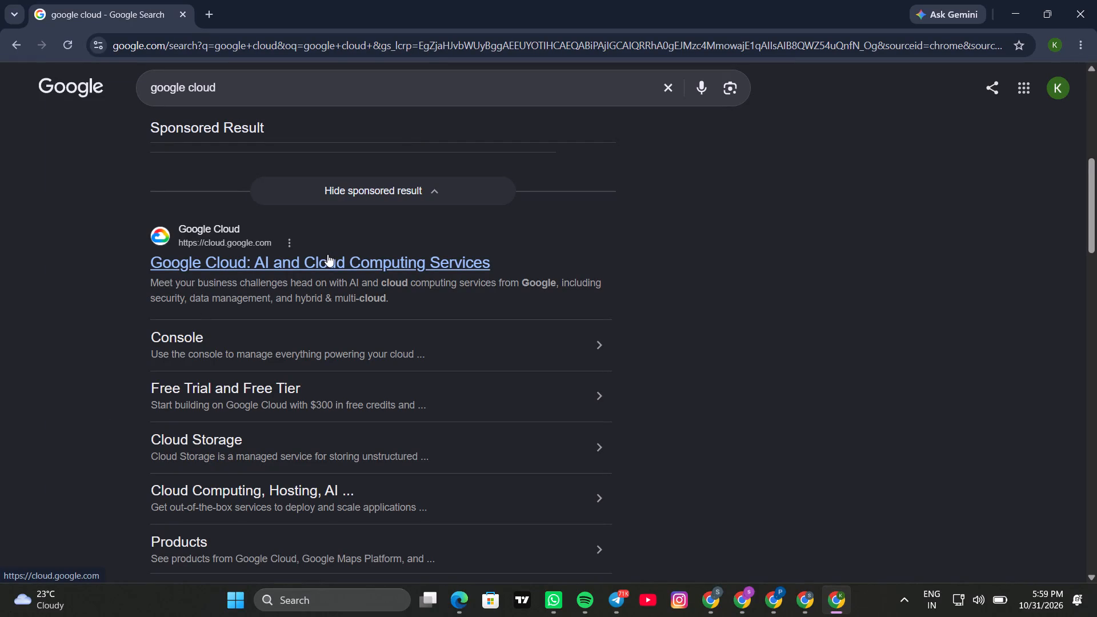
{"action": "left_click", "coordinate": [327, 254]}
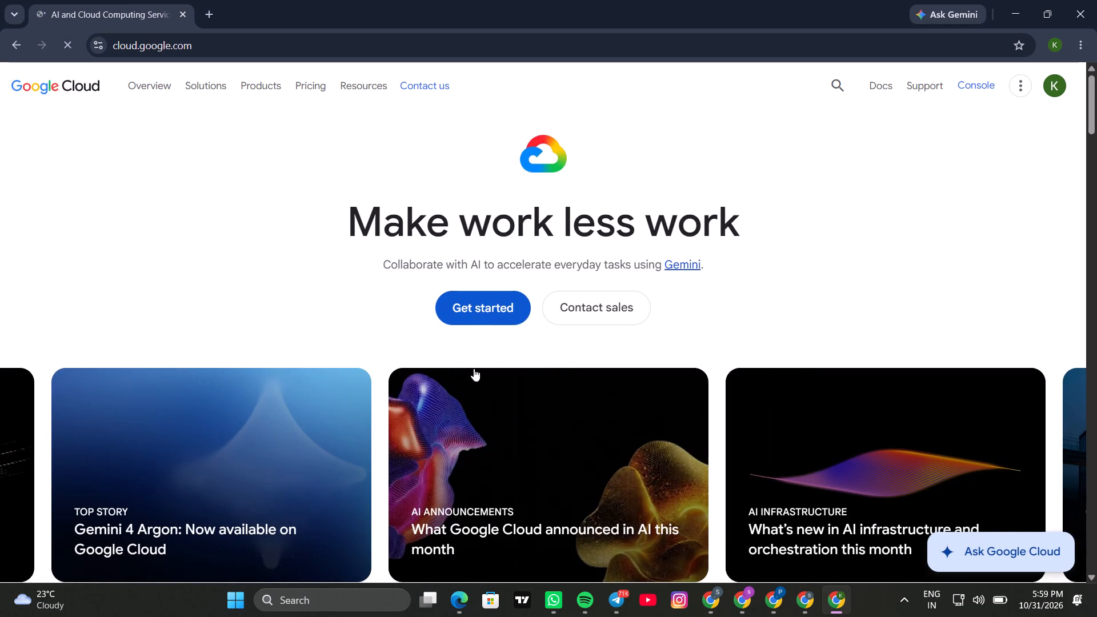
{"action": "left_click", "coordinate": [974, 90]}
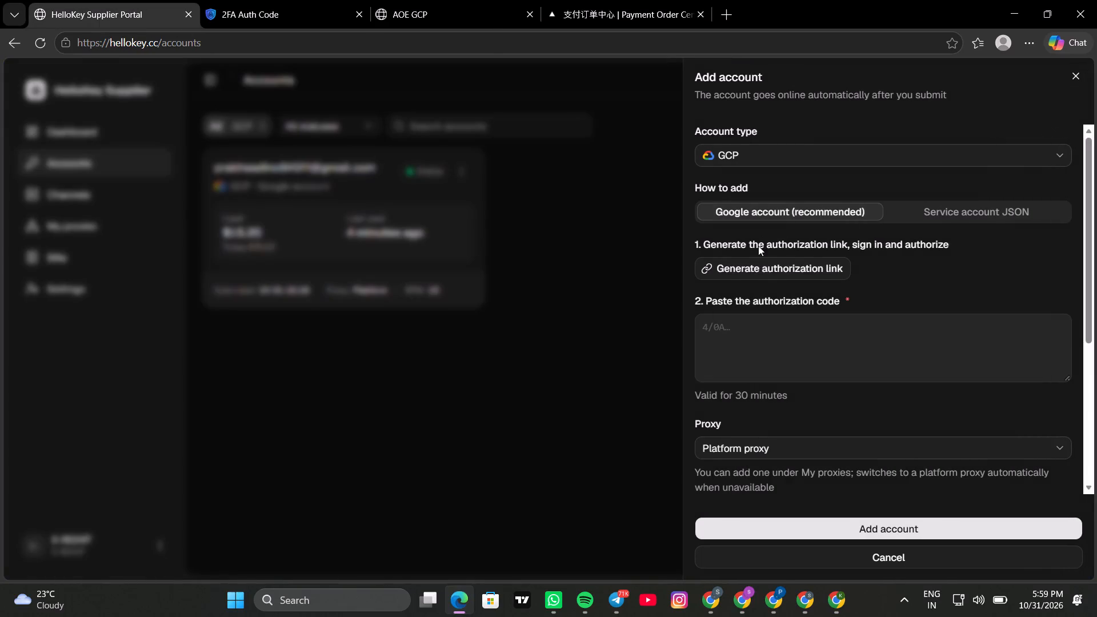
{"action": "left_click", "coordinate": [753, 262]}
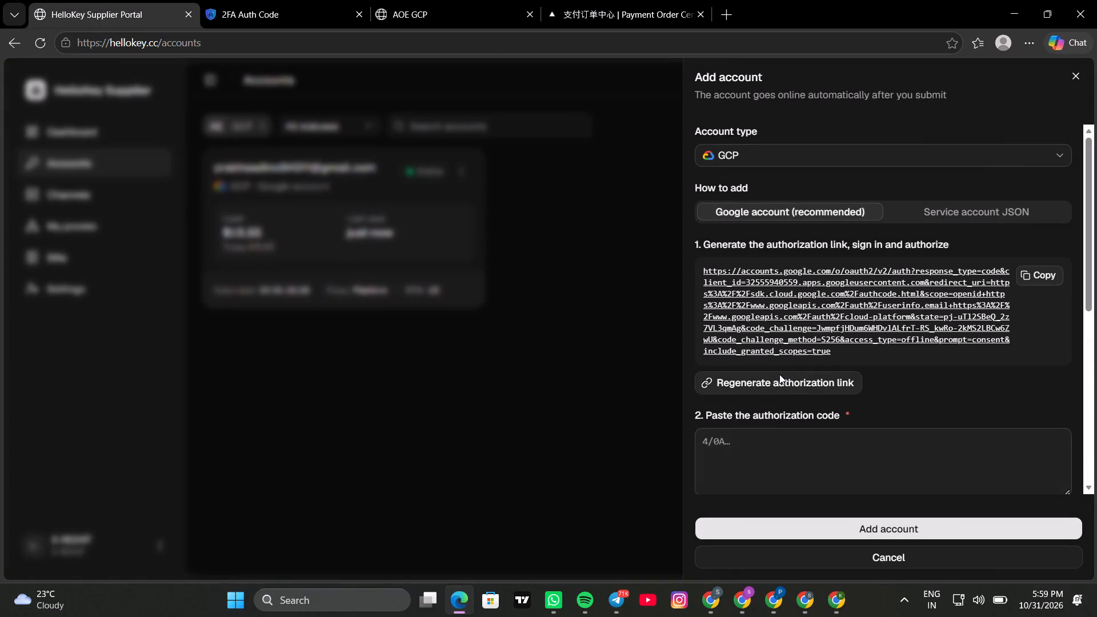
{"action": "left_click", "coordinate": [1027, 272]}
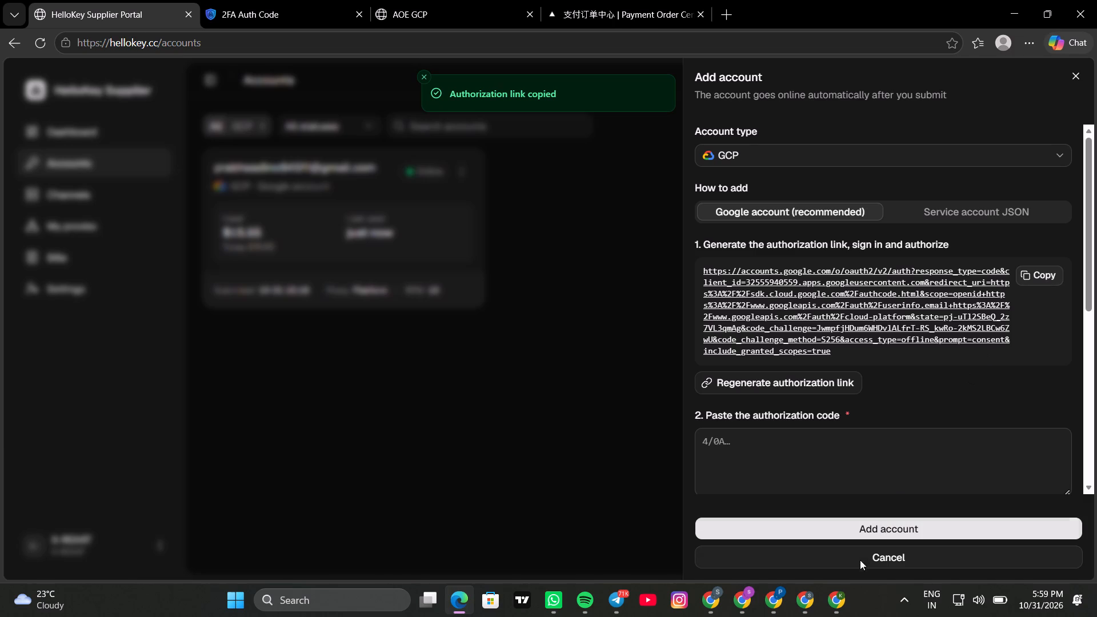
Switch to the King profile's Chrome window and paste the copied authorization link over the Cloud console address.
{"action": "left_click", "coordinate": [838, 596]}
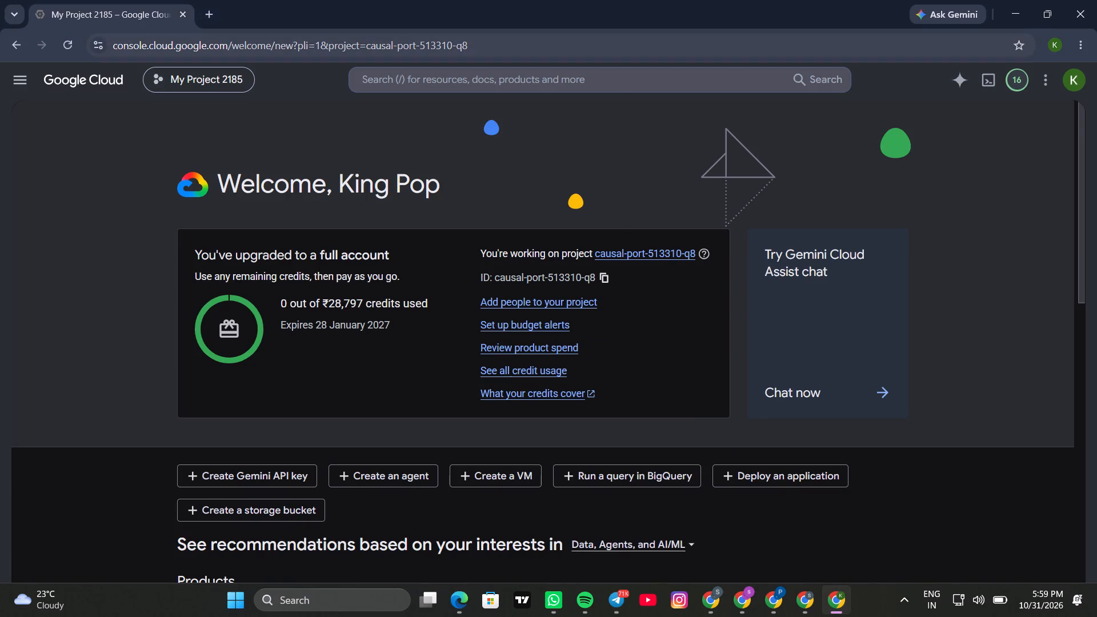
{"action": "right_click", "coordinate": [266, 43]}
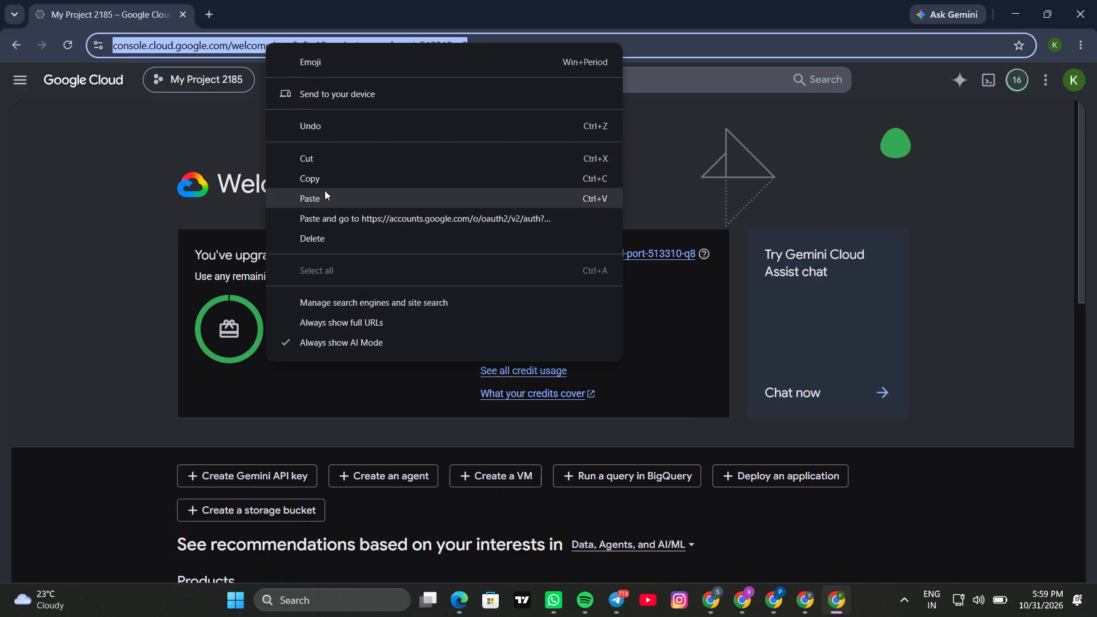
{"action": "left_click", "coordinate": [325, 191]}
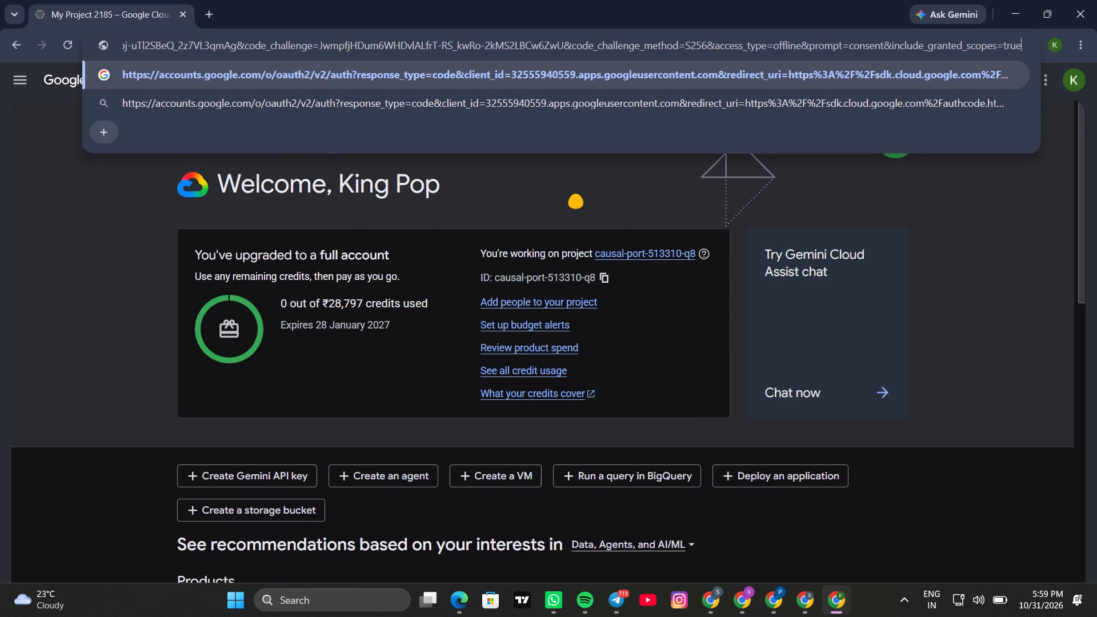
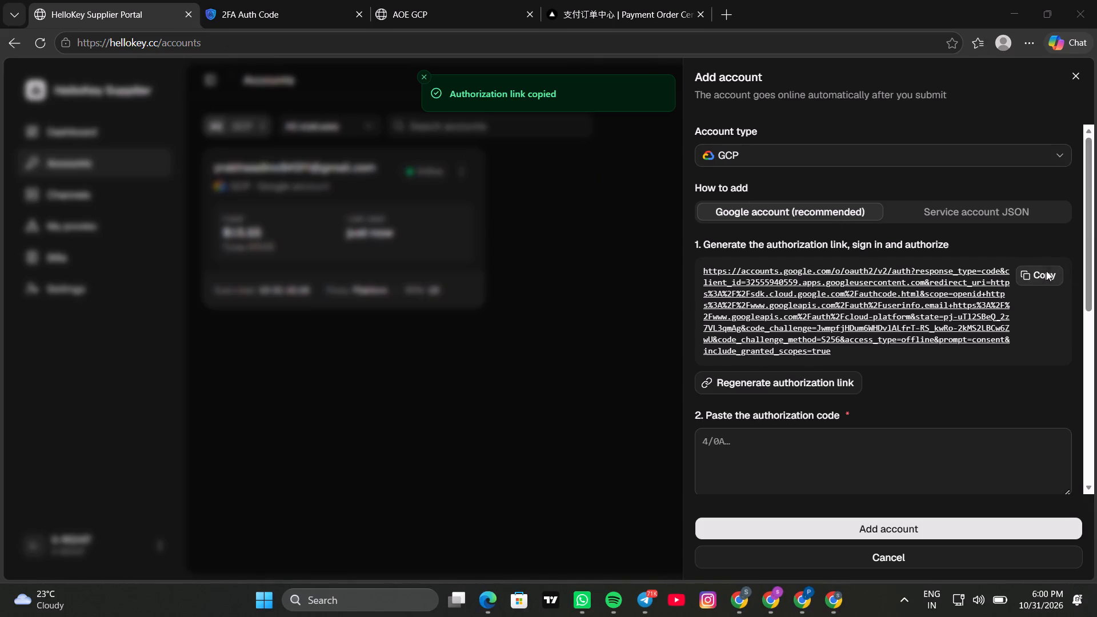
Switch from Edge to Chrome, open a new window under the King profile, and load the copied Google authorization link there.
{"action": "left_click", "coordinate": [1000, 14]}
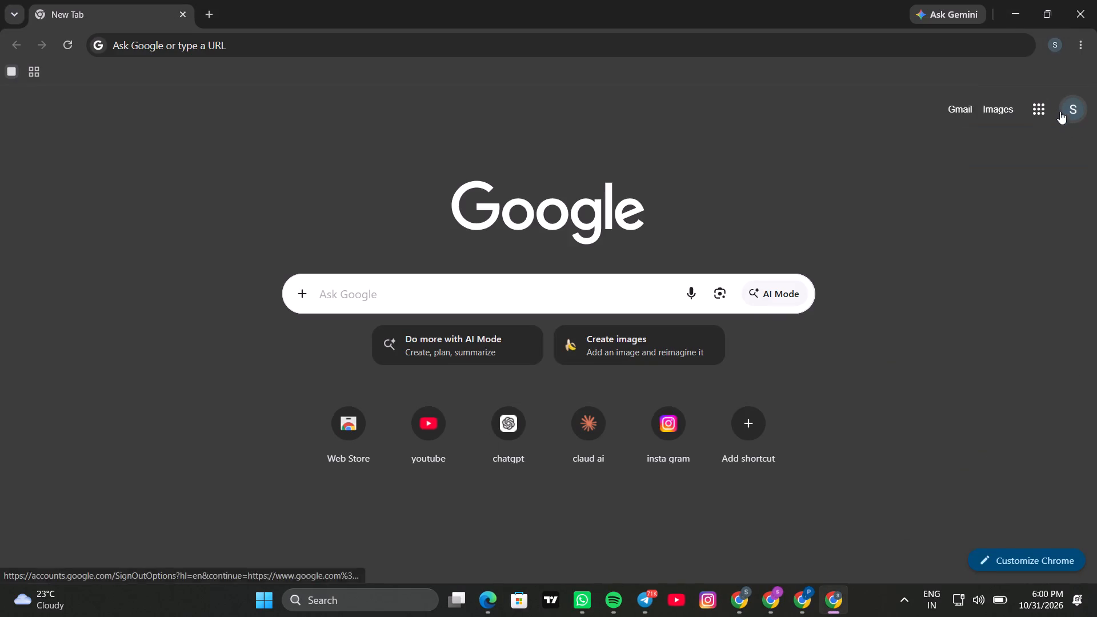
{"action": "left_click", "coordinate": [1055, 50]}
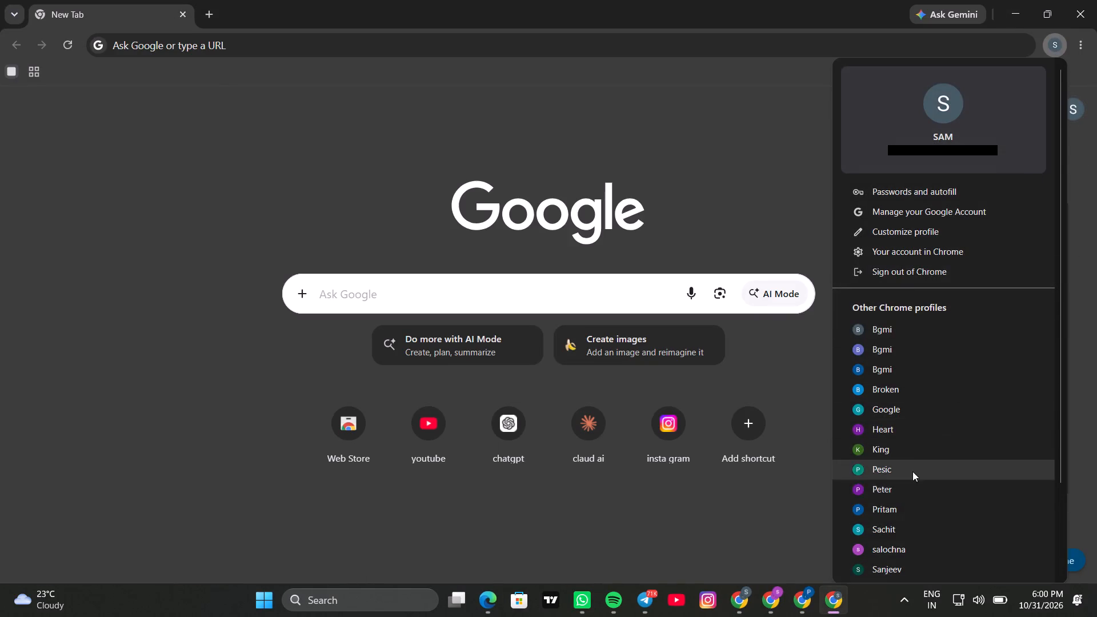
{"action": "left_click", "coordinate": [908, 452]}
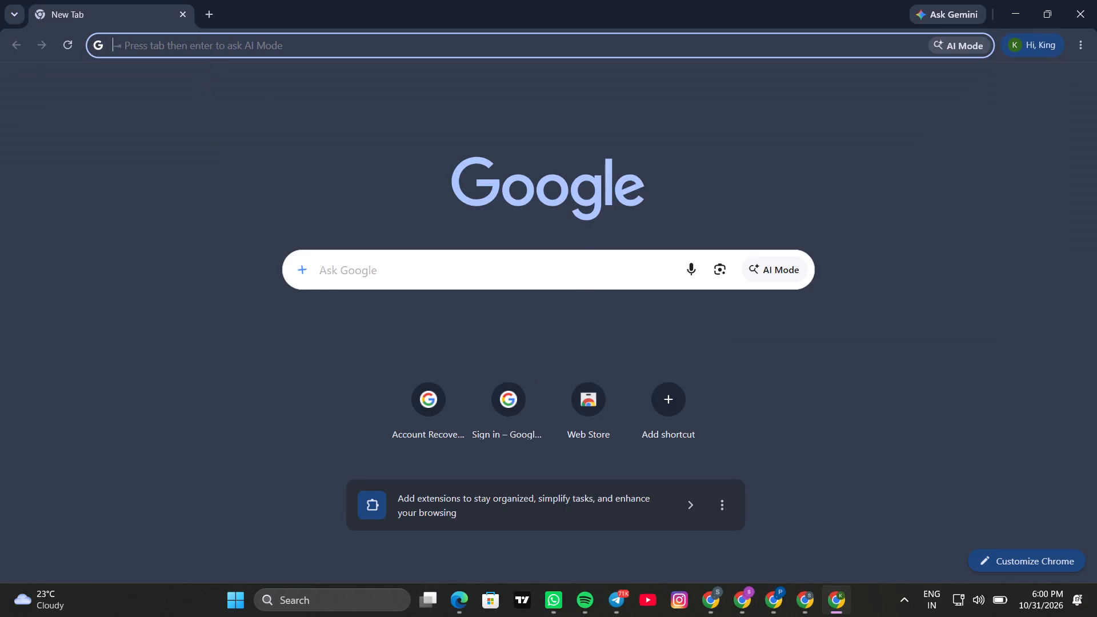
{"action": "right_click", "coordinate": [225, 45]}
{"action": "left_click", "coordinate": [266, 156]}
{"action": "left_click", "coordinate": [266, 163]}
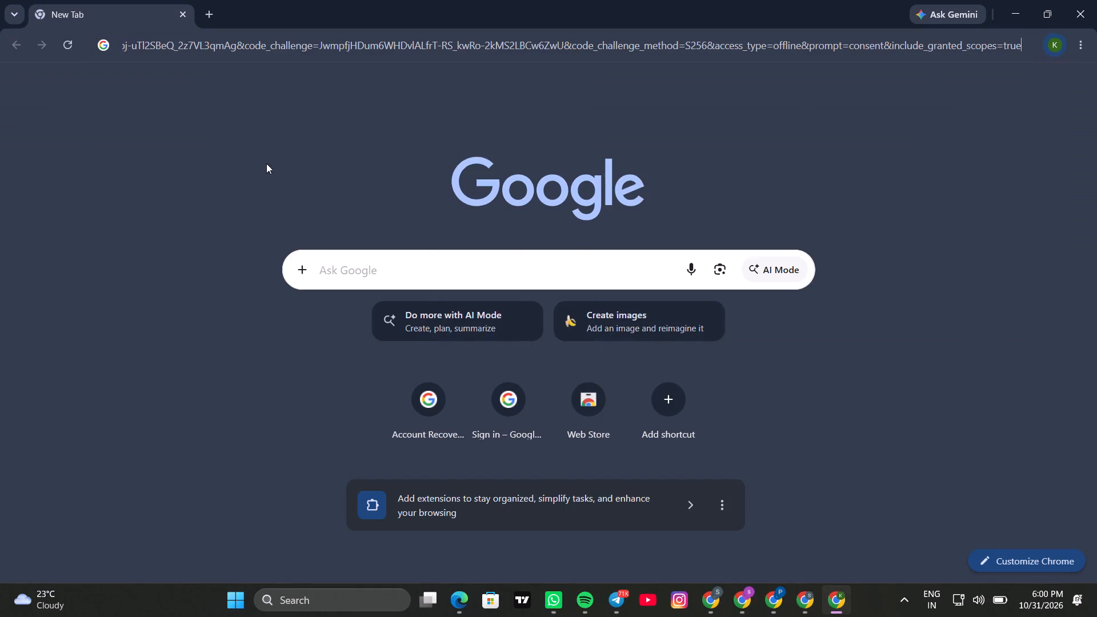
{"action": "key", "text": "Return"}
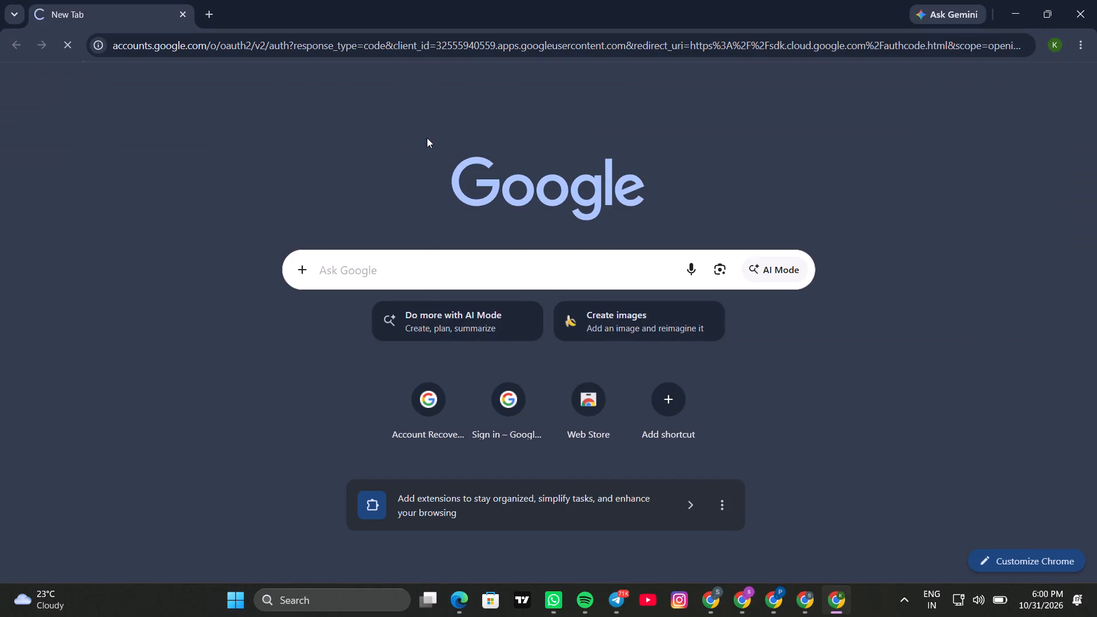
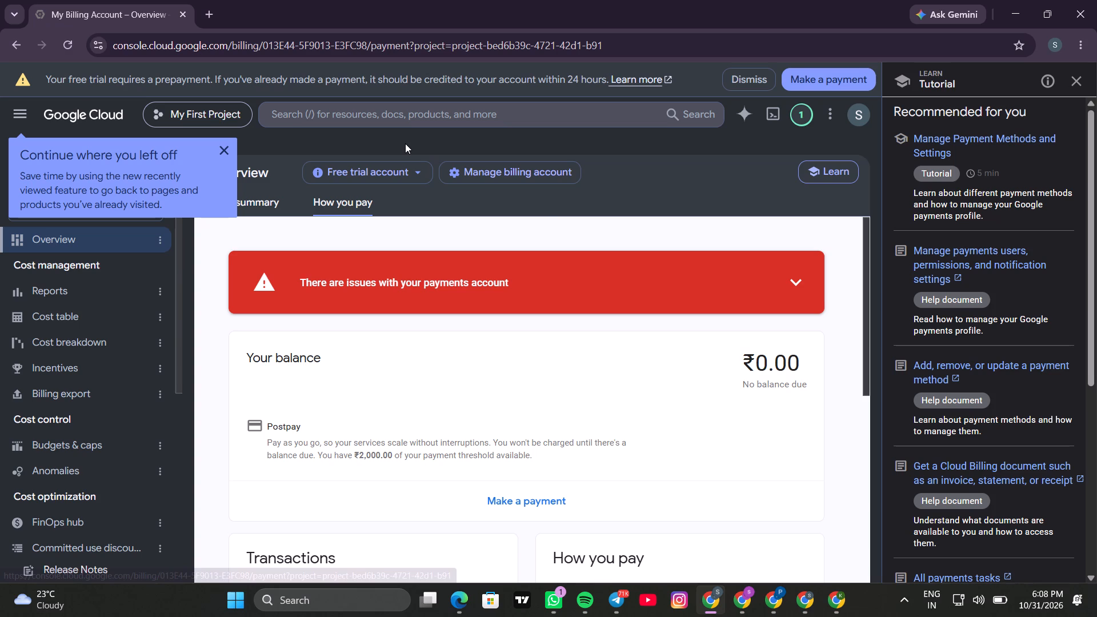
Pay the ₹1,000.00 minimum prepayment on the Google Cloud billing account by UPI QR code and reload the billing page.
{"action": "left_click", "coordinate": [522, 502]}
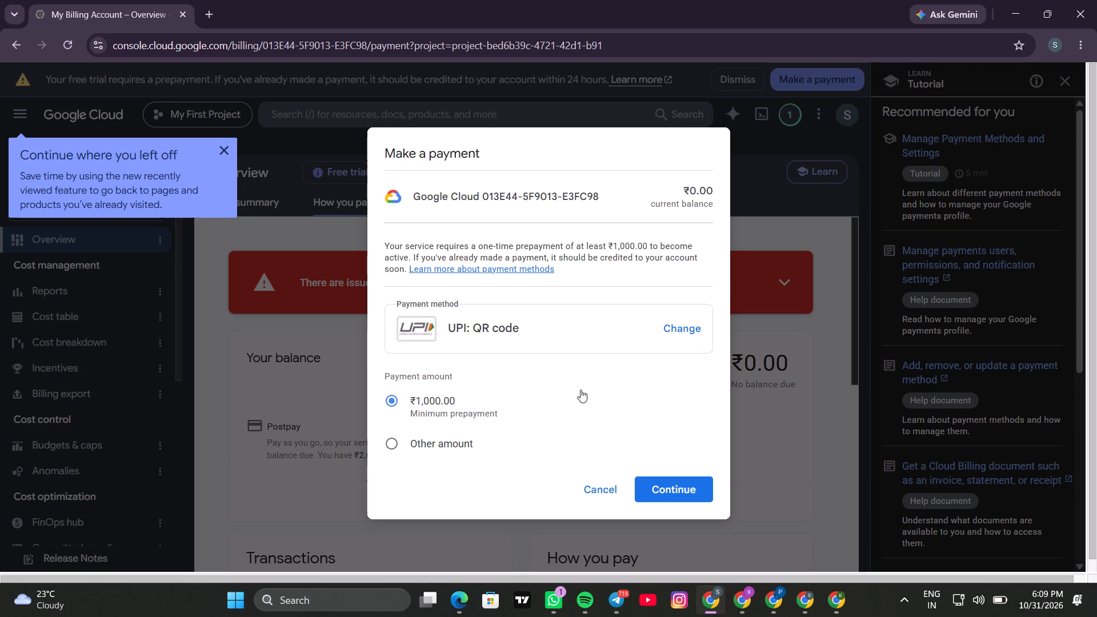
{"action": "left_click", "coordinate": [668, 490]}
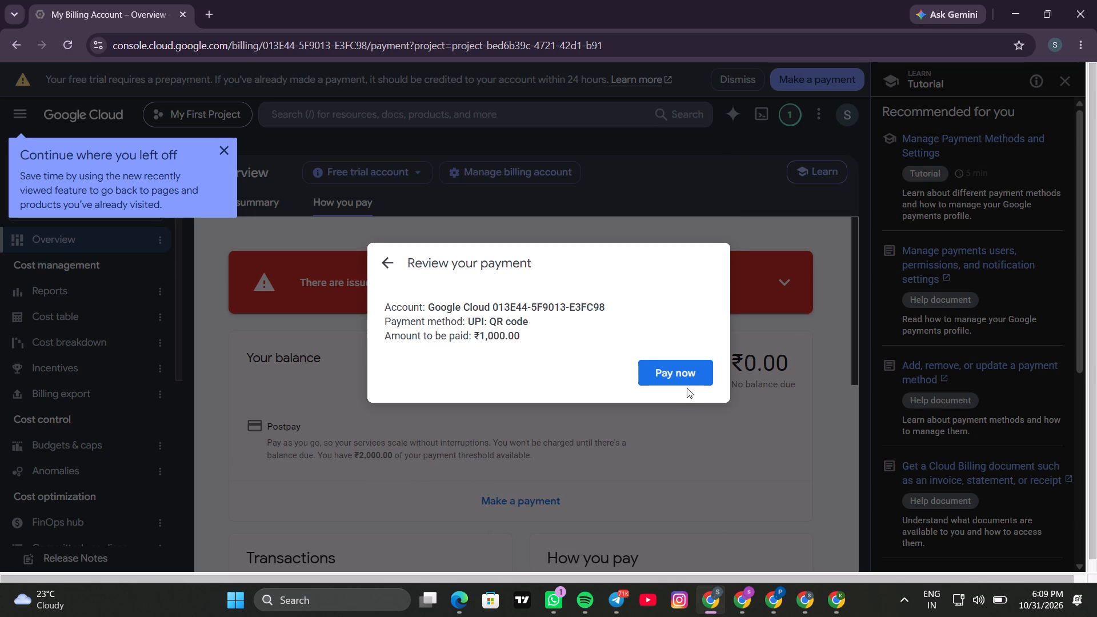
{"action": "left_click", "coordinate": [690, 379]}
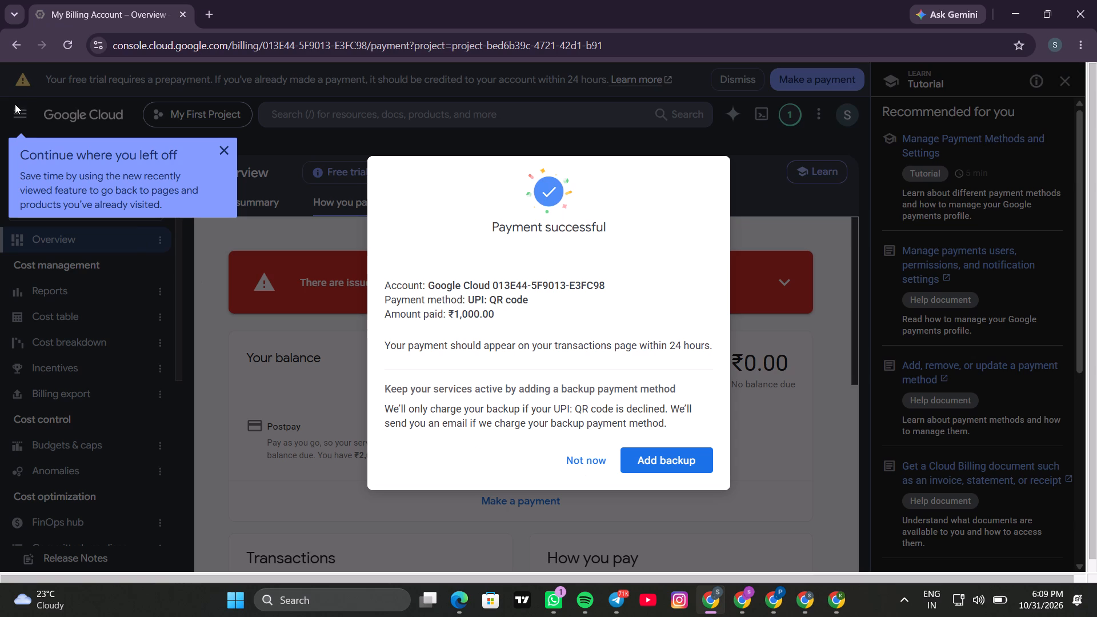
{"action": "left_click", "coordinate": [66, 45]}
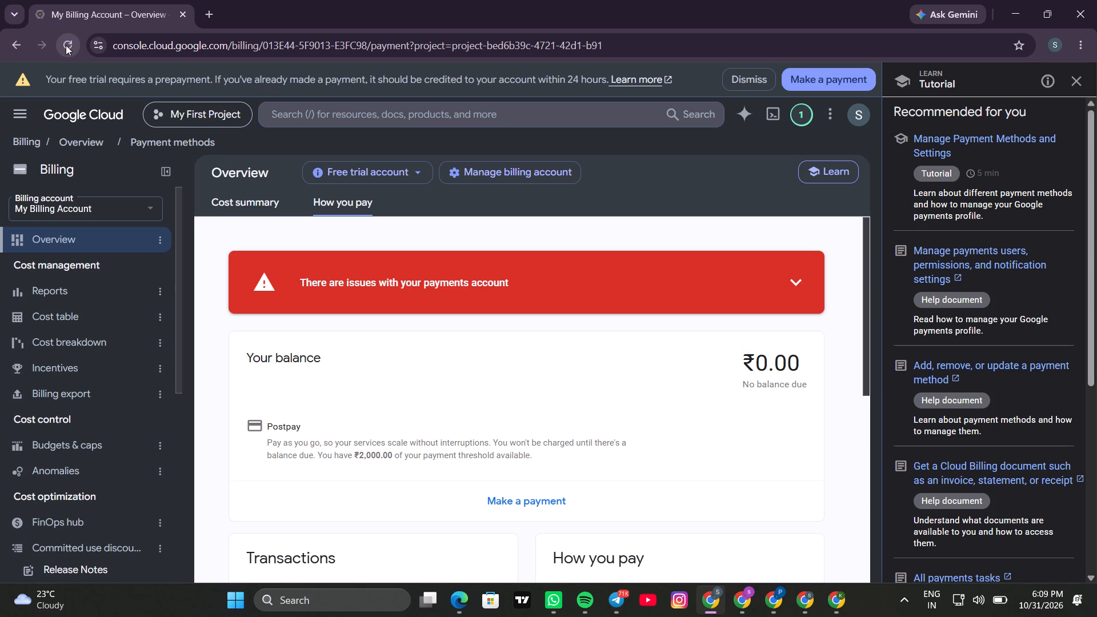
{"action": "left_click", "coordinate": [66, 45]}
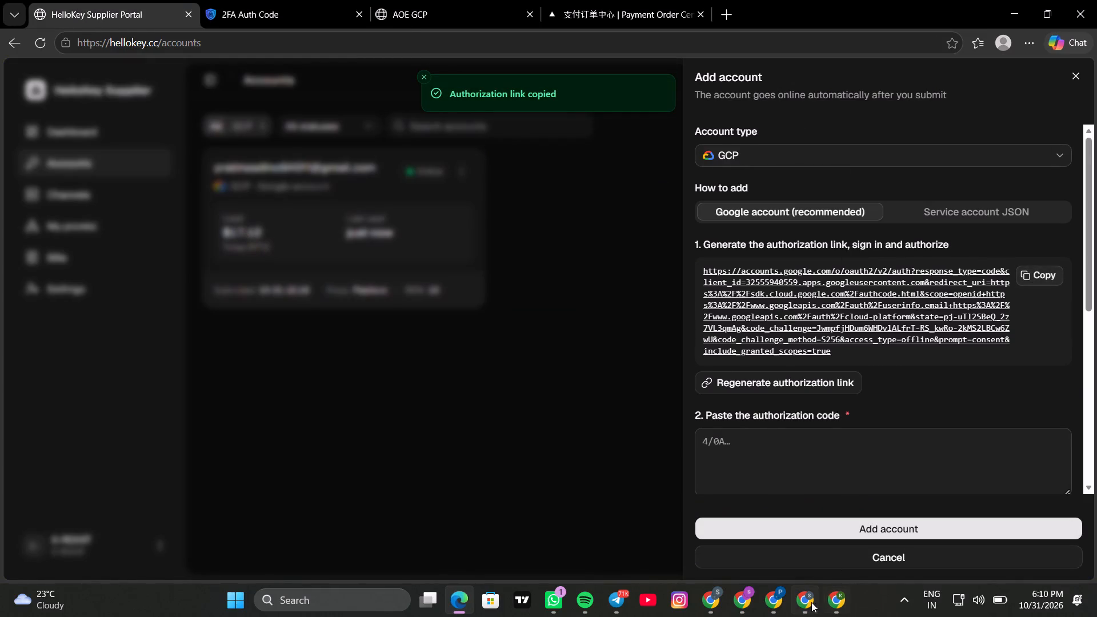
{"action": "left_click", "coordinate": [1071, 75]}
{"action": "left_click", "coordinate": [1034, 123]}
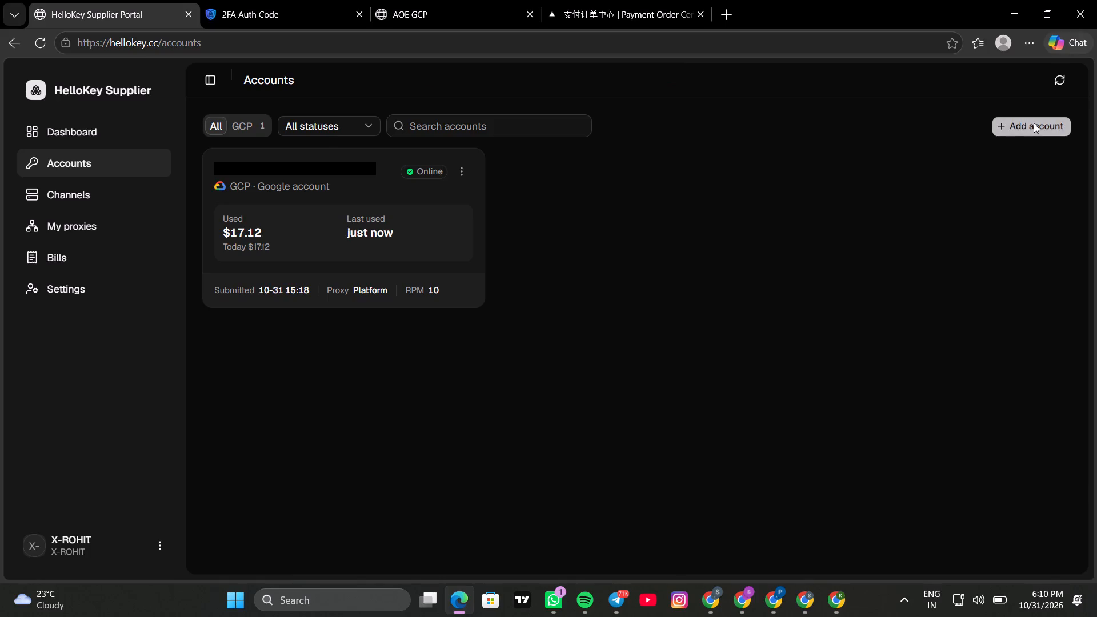
{"action": "left_click", "coordinate": [807, 263]}
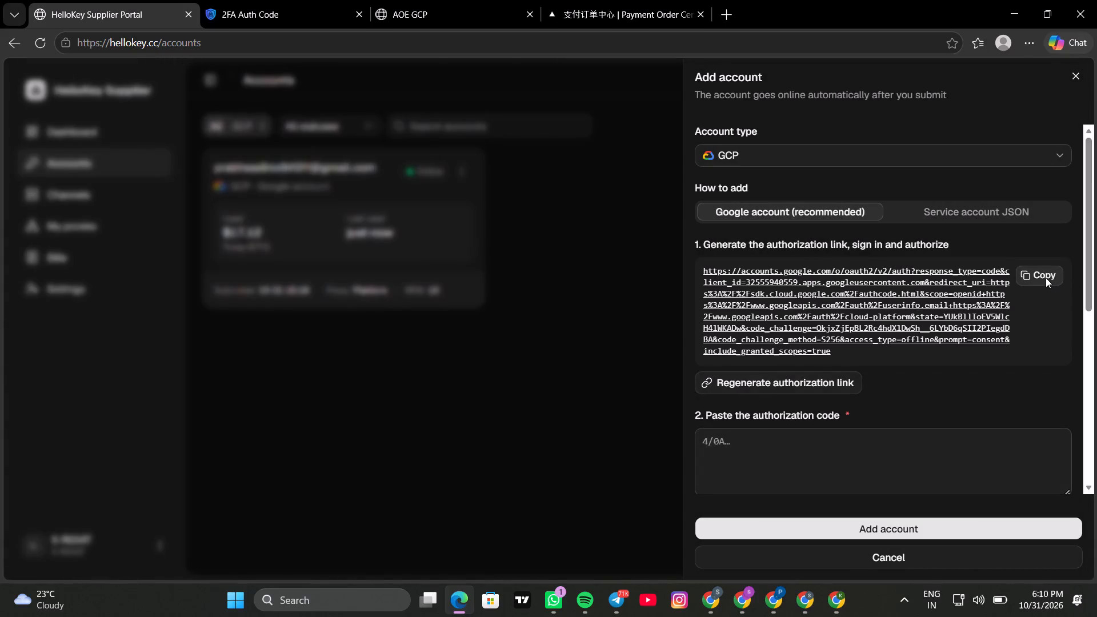
{"action": "left_click", "coordinate": [1046, 278]}
{"action": "left_click", "coordinate": [715, 611]}
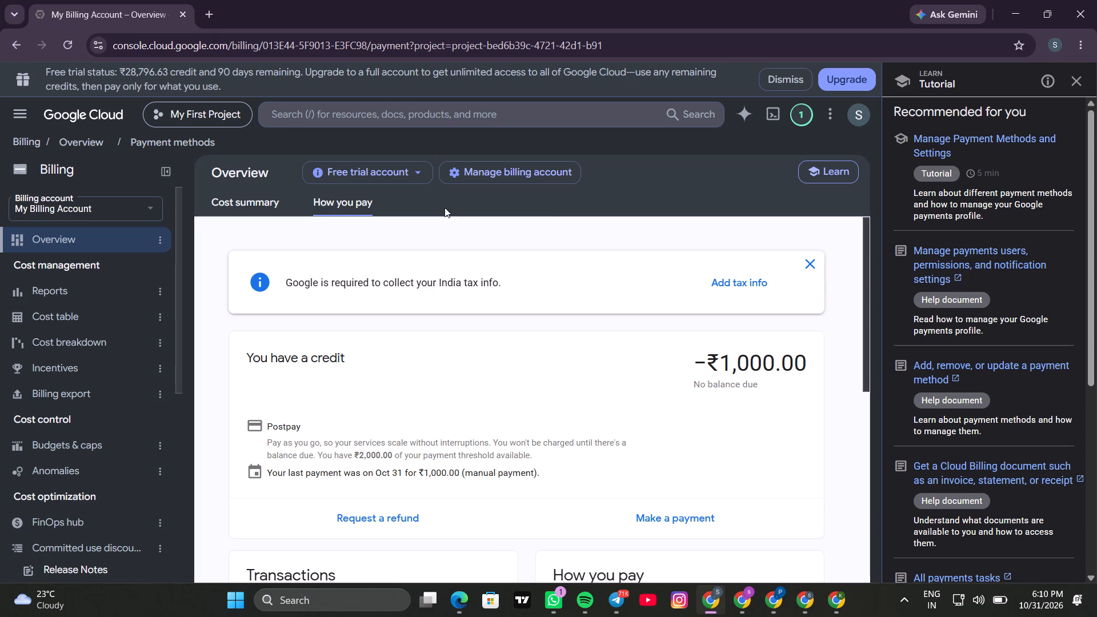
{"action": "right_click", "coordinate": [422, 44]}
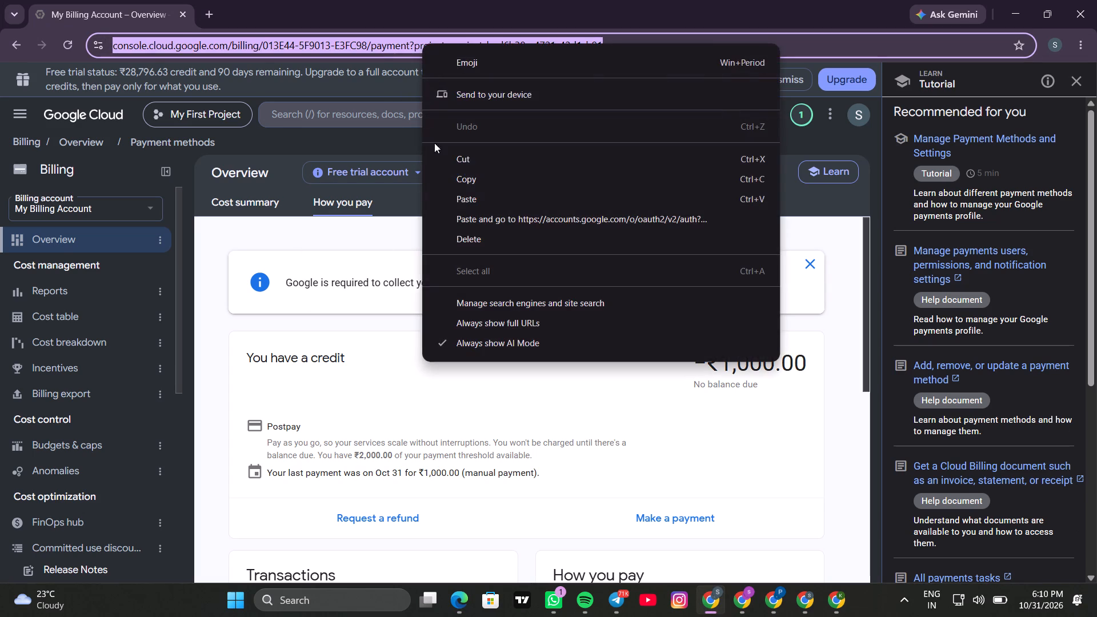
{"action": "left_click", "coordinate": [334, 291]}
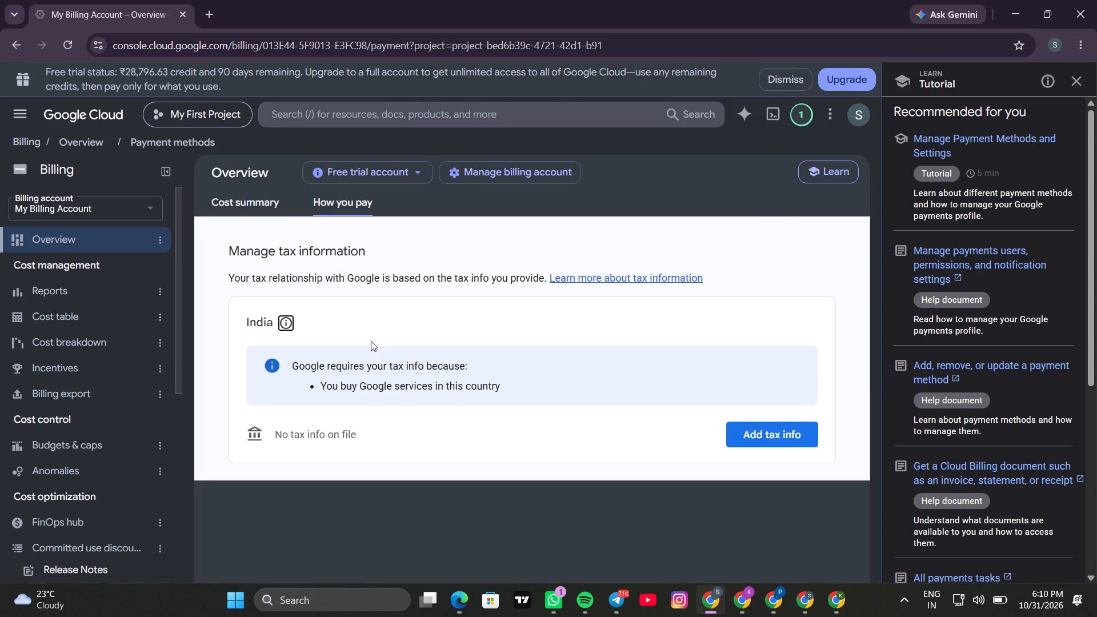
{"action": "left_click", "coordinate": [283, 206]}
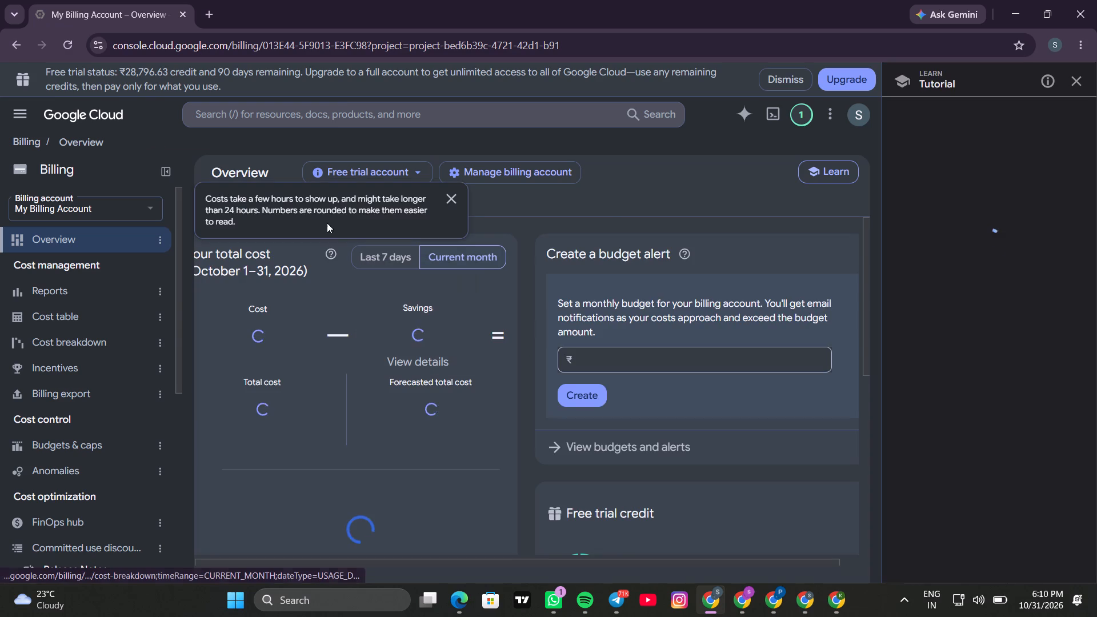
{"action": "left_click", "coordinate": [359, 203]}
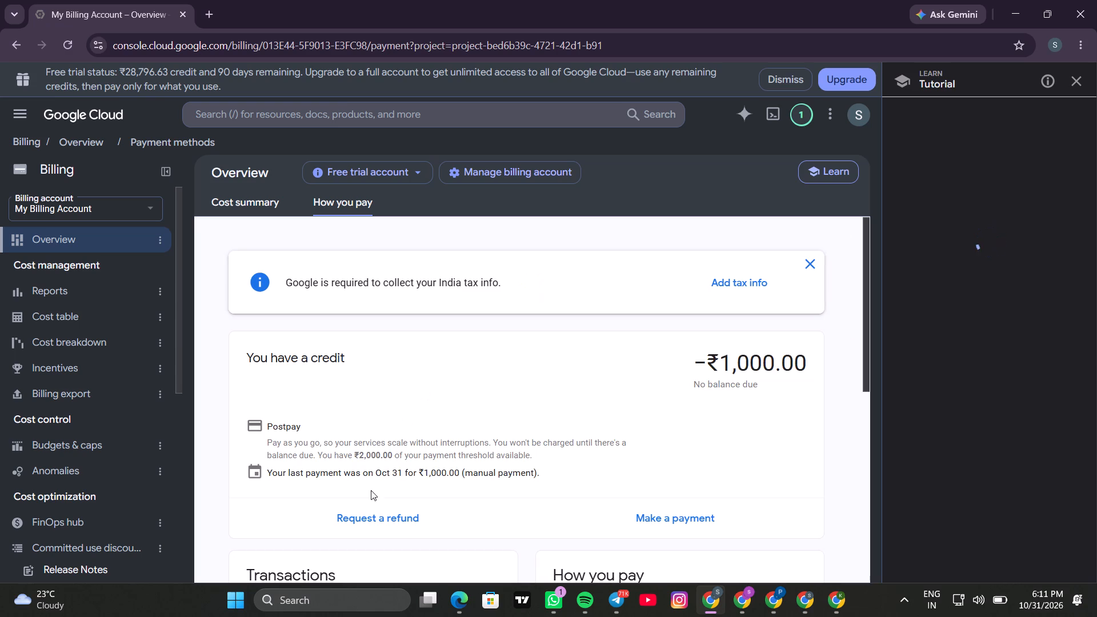
Request a refund of the ₹1,000.00 credit to UPI QR code and acknowledge the request.
{"action": "left_click", "coordinate": [354, 517]}
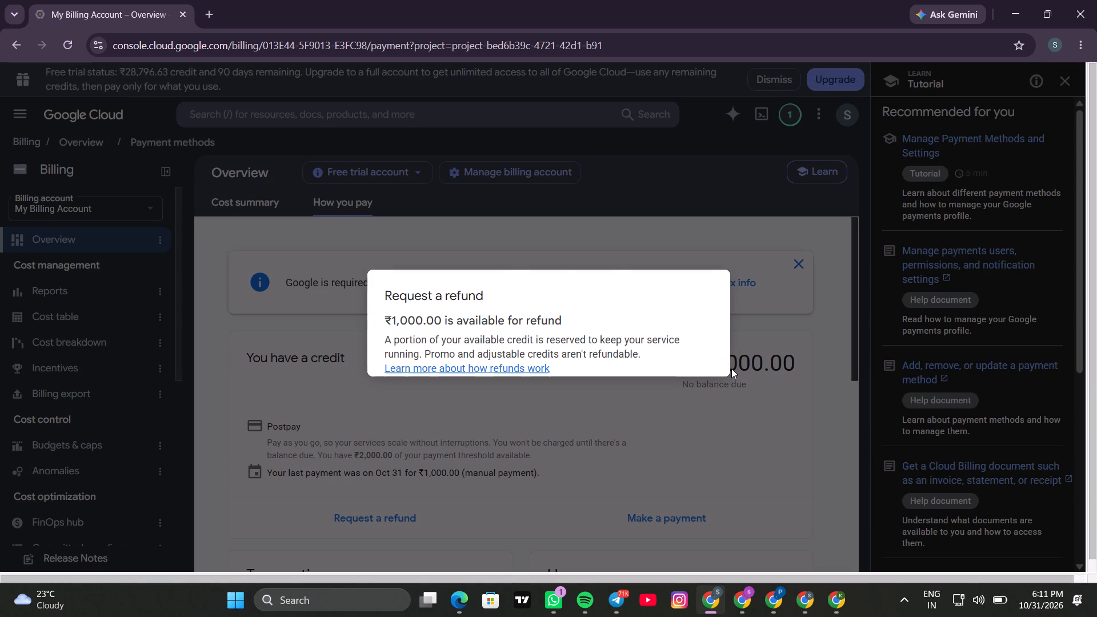
{"action": "left_click", "coordinate": [688, 415]}
{"action": "left_click", "coordinate": [688, 415]}
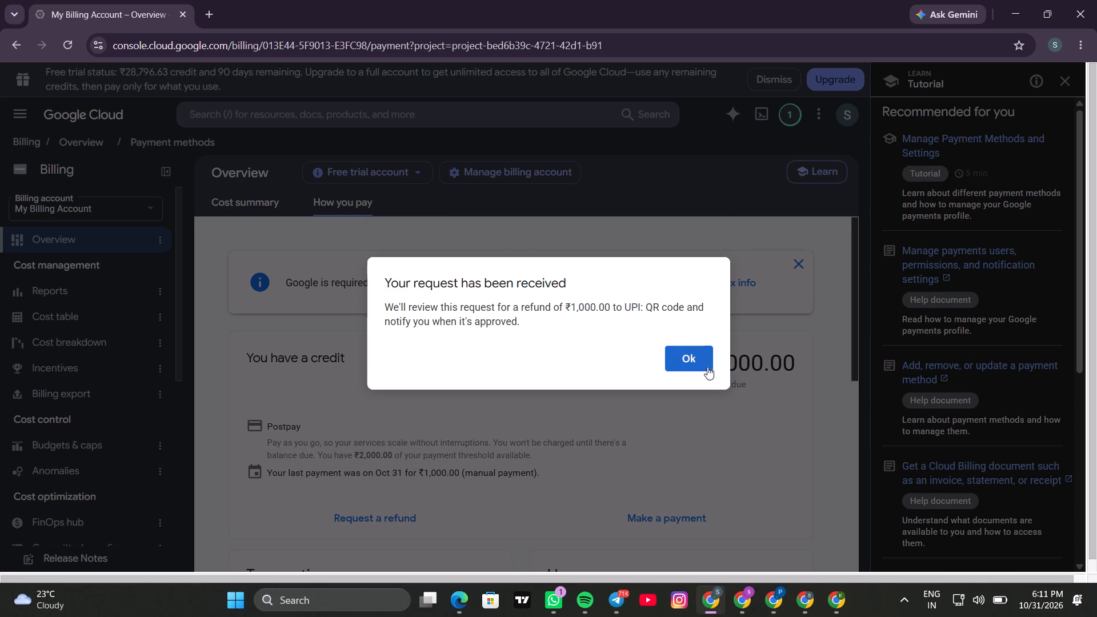
{"action": "left_click", "coordinate": [700, 365]}
Load the copied Google authorization link in the Chrome billing window.
{"action": "right_click", "coordinate": [270, 46]}
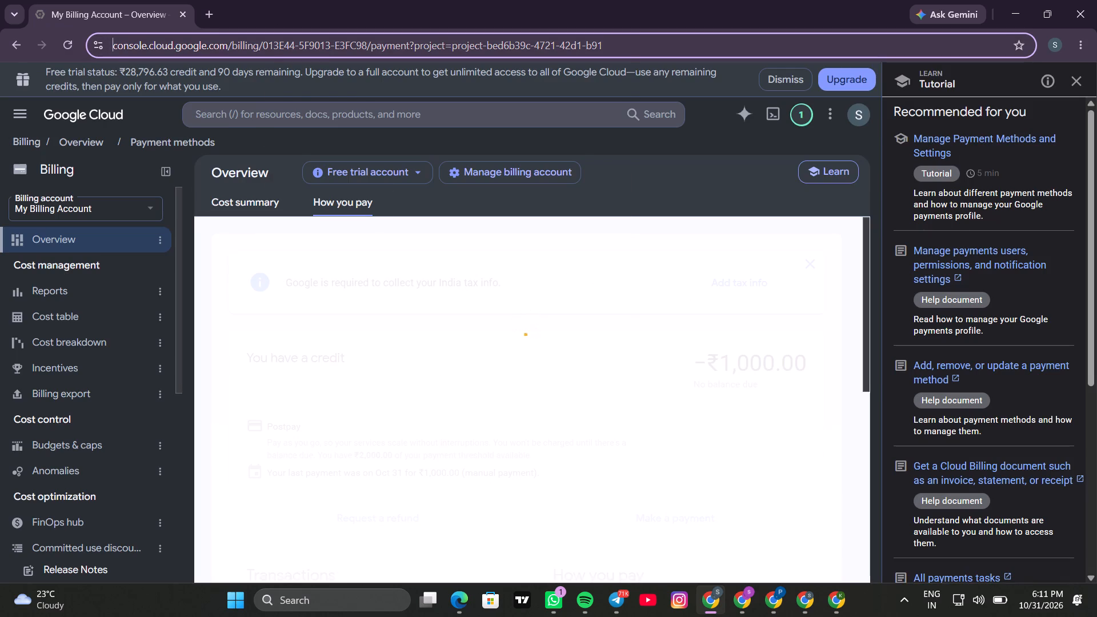
{"action": "left_click", "coordinate": [343, 204]}
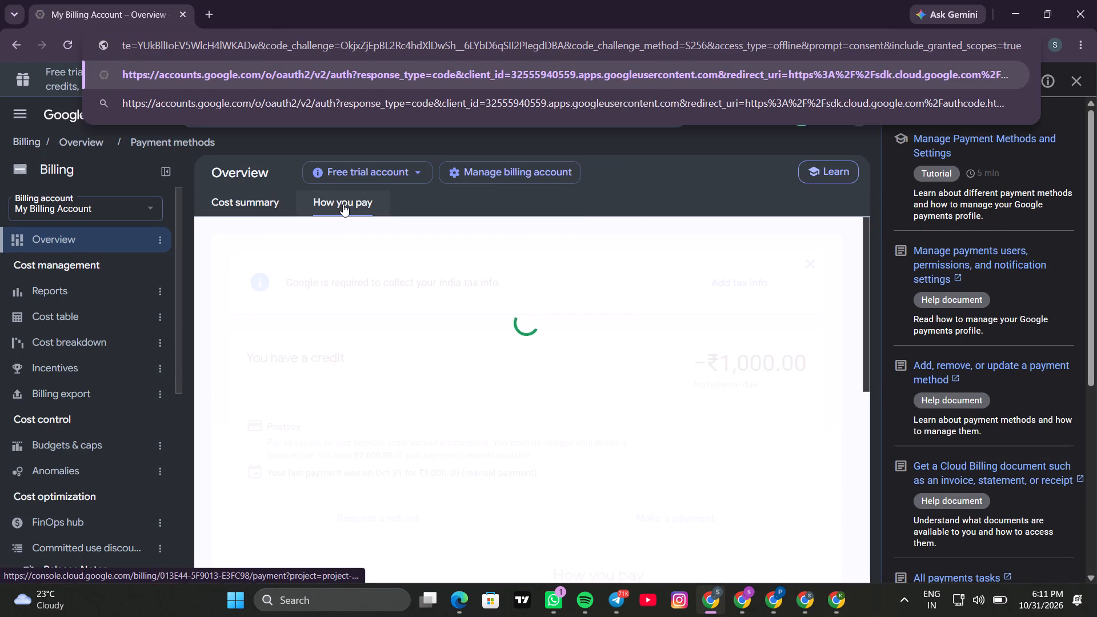
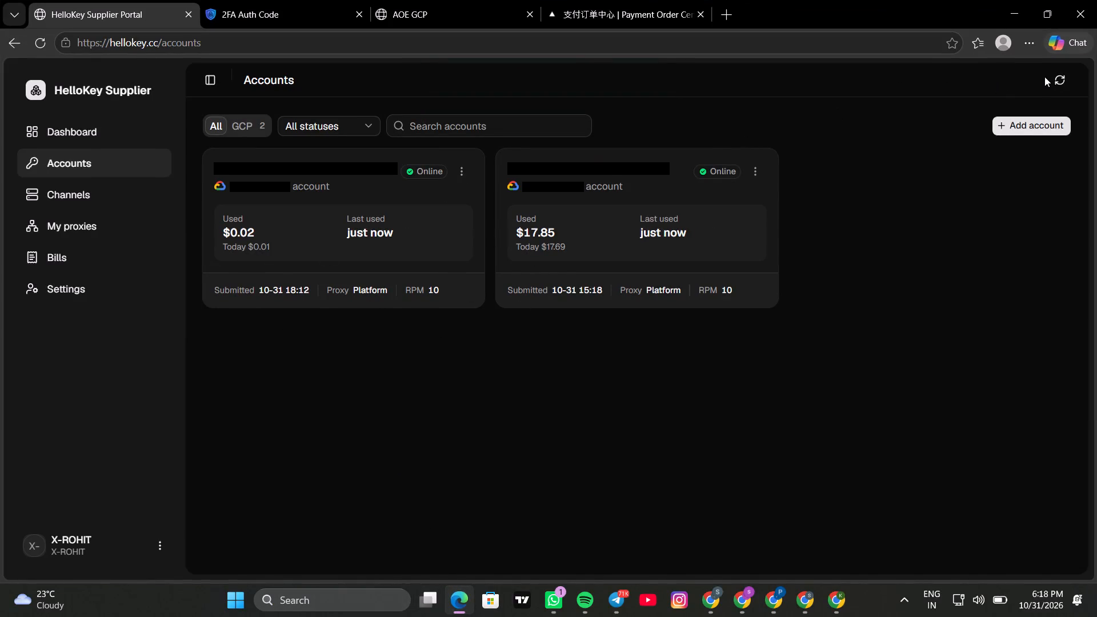
Refresh the HelloKey accounts list in Edge and review account statuses and spending on the AOE GCP accounts page.
{"action": "left_click", "coordinate": [1066, 75]}
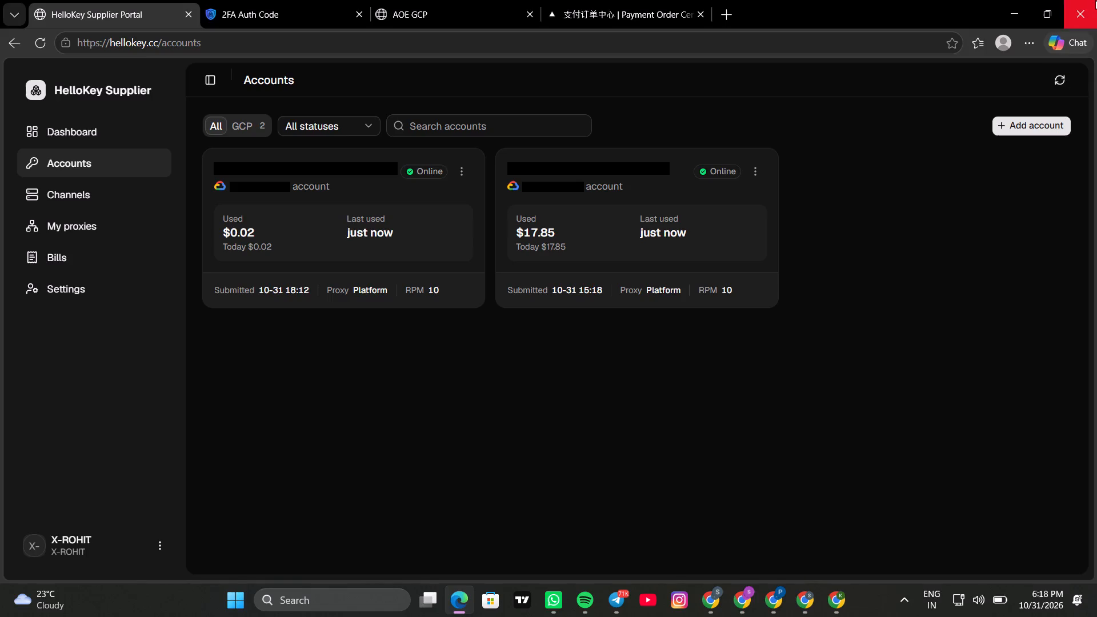
{"action": "left_click", "coordinate": [387, 1]}
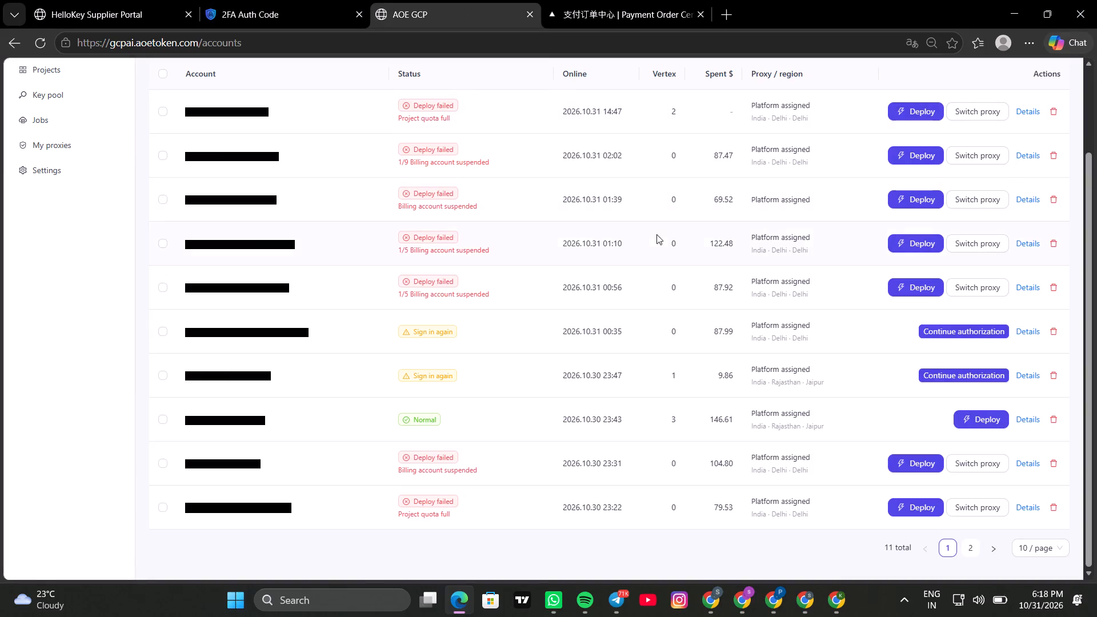
{"action": "scroll", "coordinate": [727, 348], "scroll_direction": "up", "scroll_amount": 4}
{"action": "scroll", "coordinate": [728, 348], "scroll_direction": "down", "scroll_amount": 5}
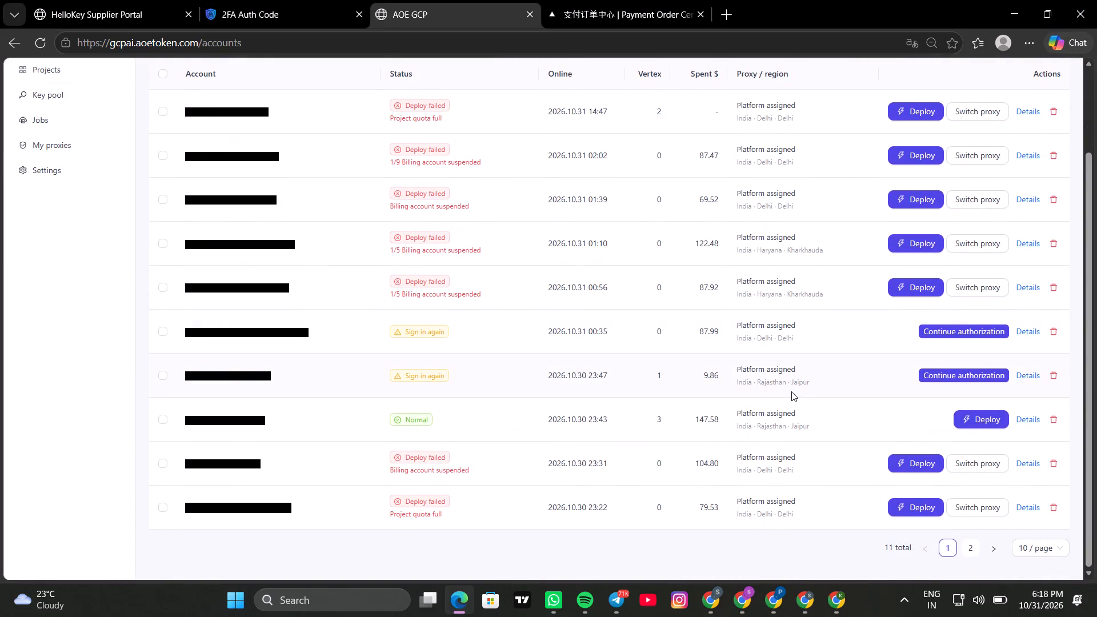
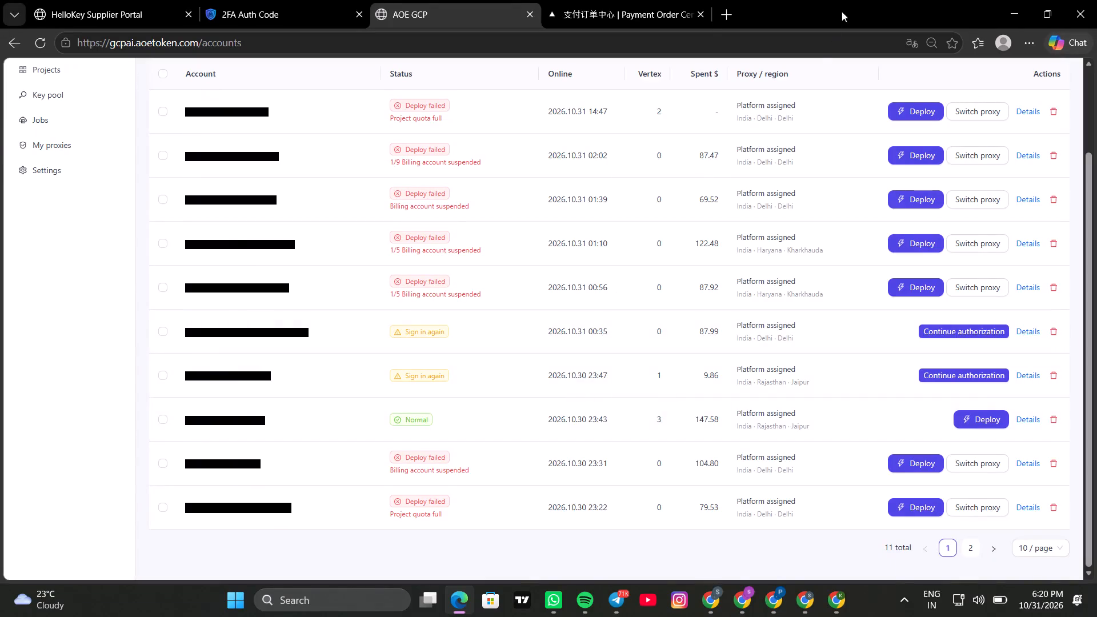
Return to the HelloKey Supplier Portal and refresh the accounts list to check the accounts' status and usage.
{"action": "left_click", "coordinate": [72, 1]}
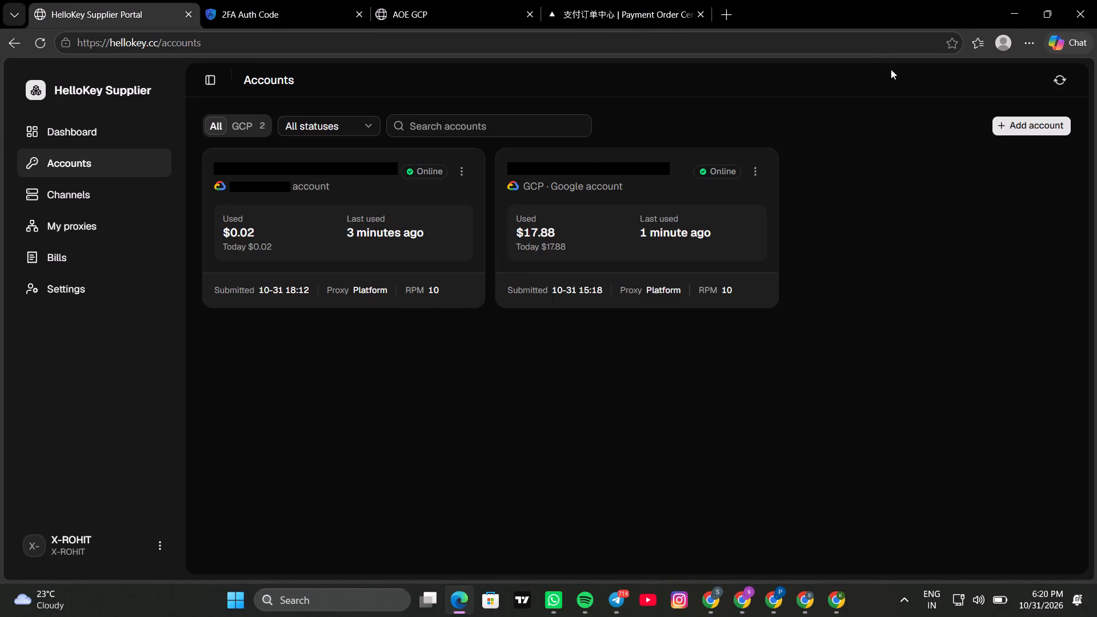
{"action": "left_click", "coordinate": [1052, 81]}
{"action": "left_click", "coordinate": [1052, 81]}
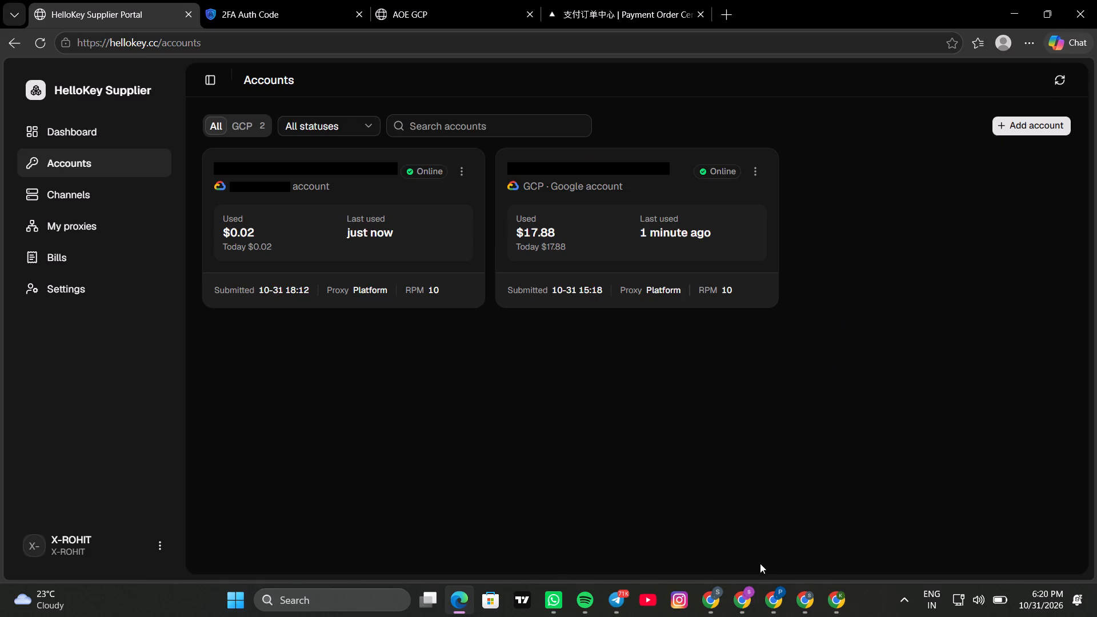
Switch to the Chrome window showing the Google Cloud billing account's payment overview.
{"action": "left_click", "coordinate": [744, 592]}
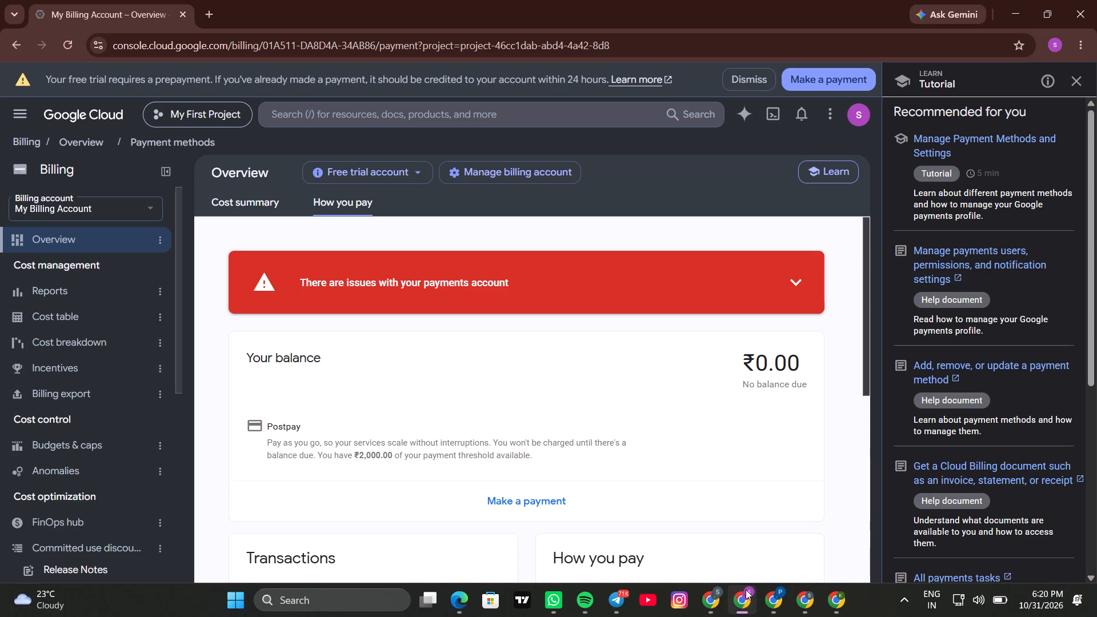
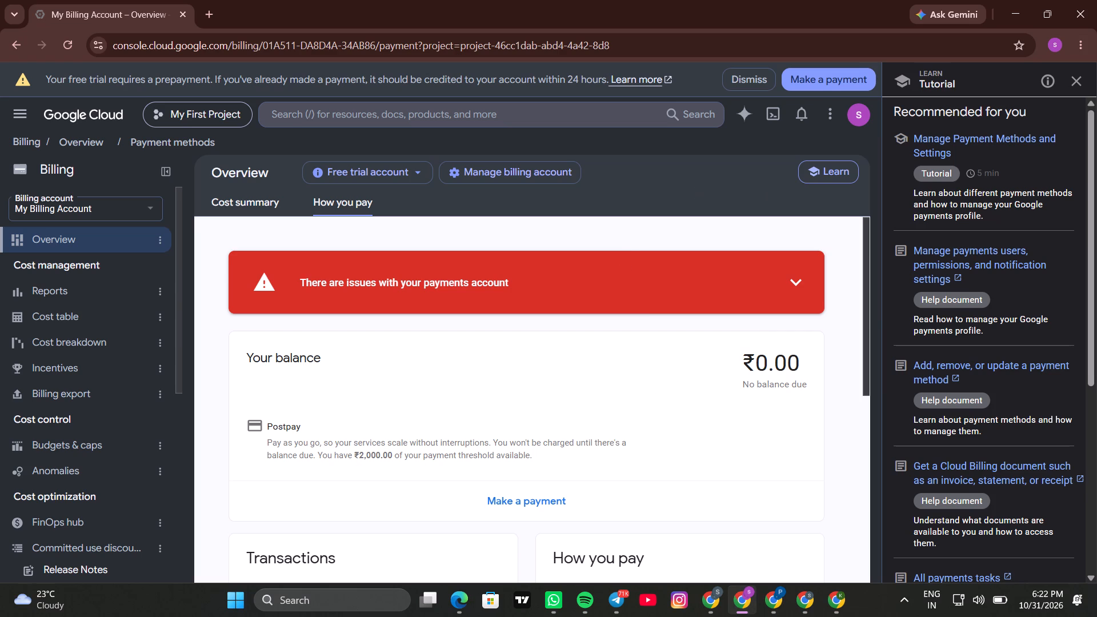
Start the ₹1,000.00 minimum prepayment for the Google Cloud billing account and generate its UPI QR code.
{"action": "left_click", "coordinate": [509, 505]}
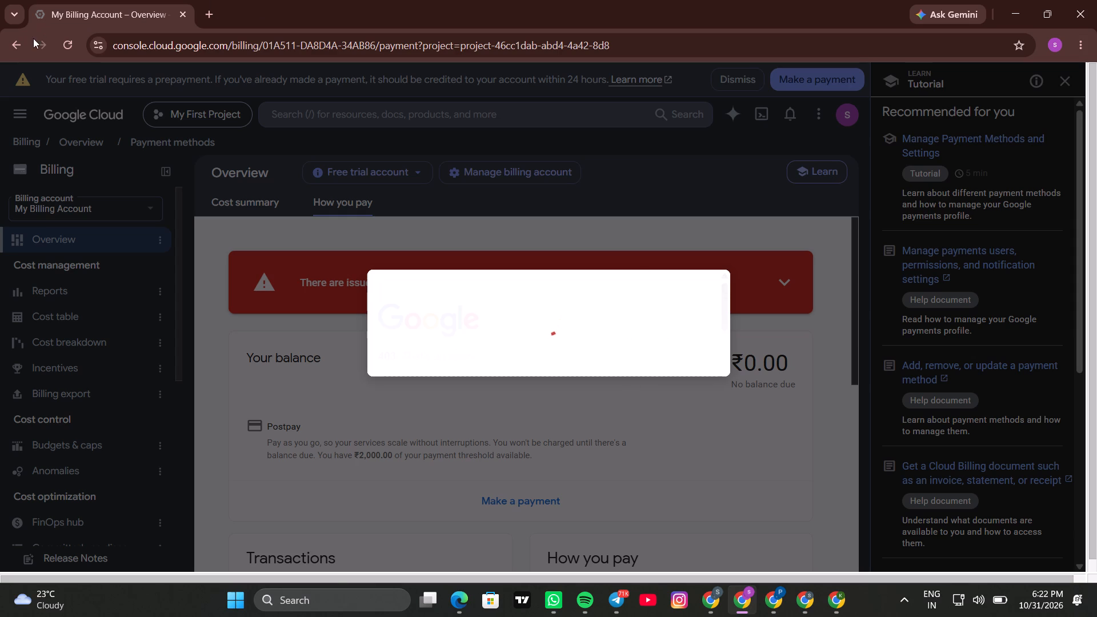
{"action": "left_click", "coordinate": [59, 37]}
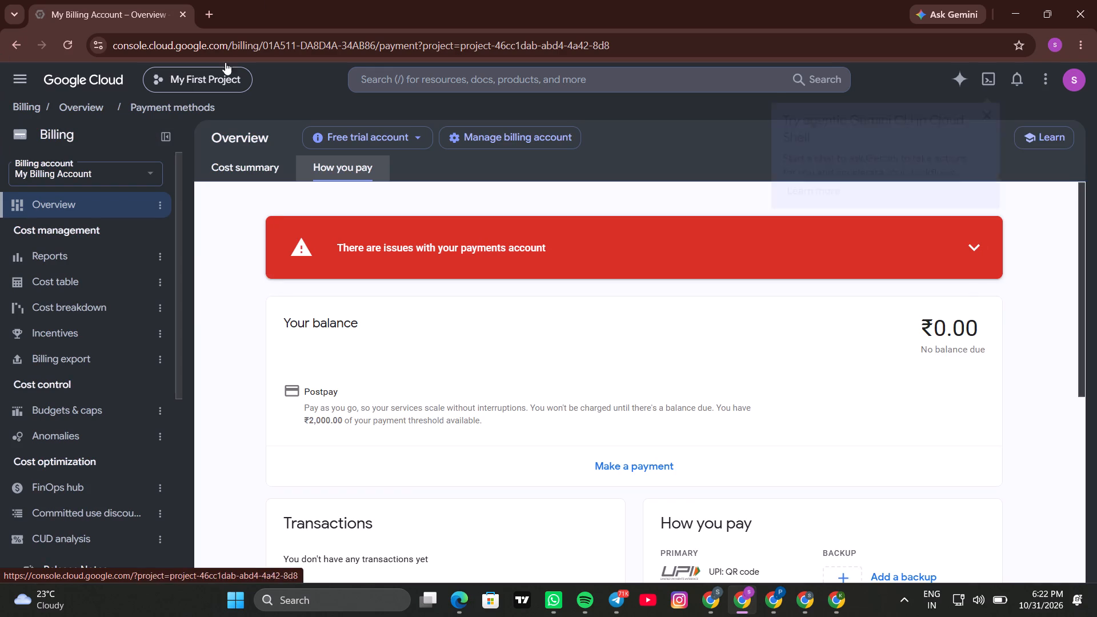
{"action": "left_click", "coordinate": [485, 466]}
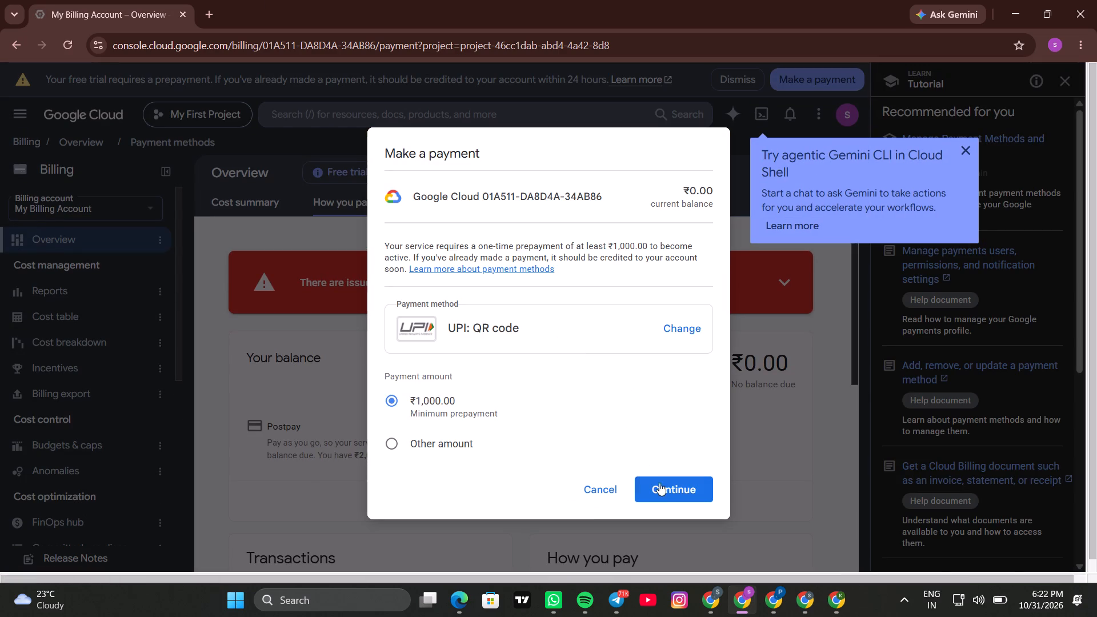
{"action": "left_click", "coordinate": [663, 486]}
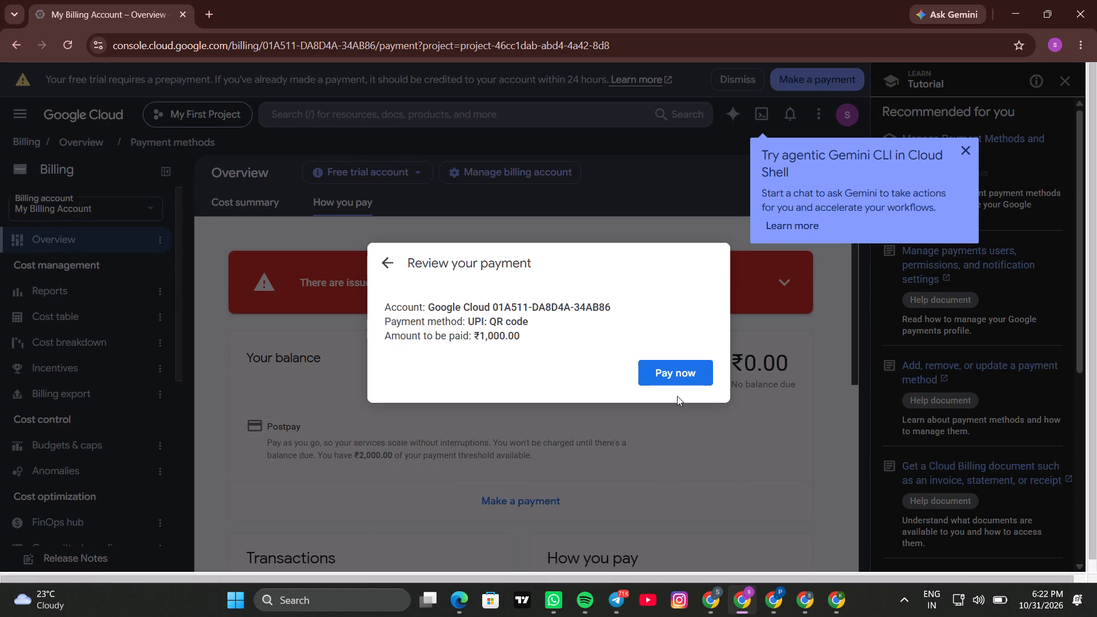
{"action": "left_click", "coordinate": [668, 378]}
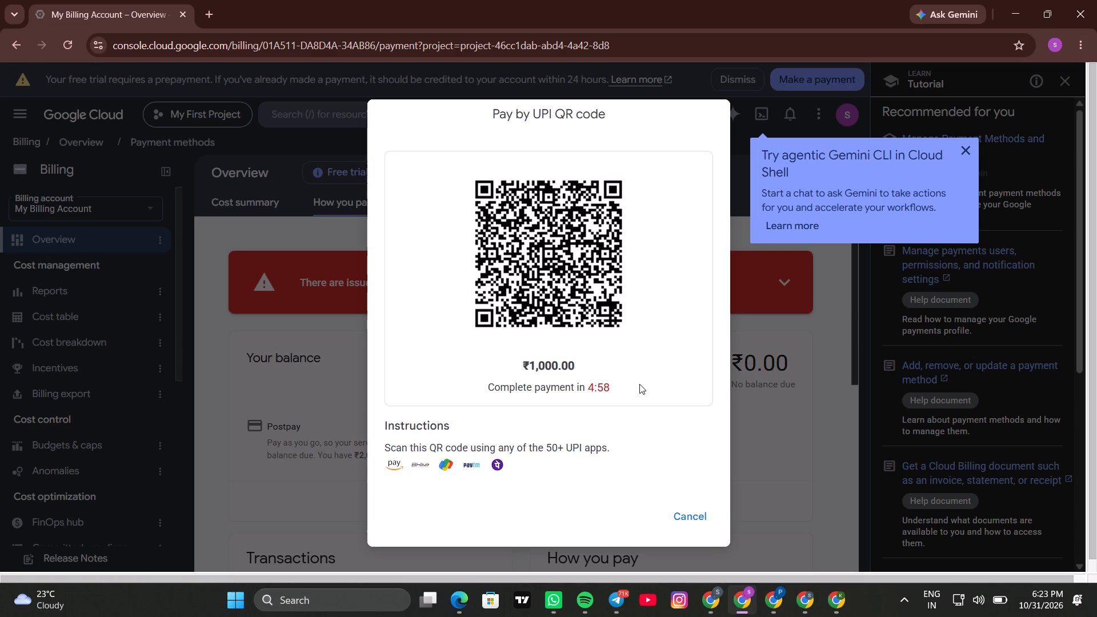
Capture a screenshot of the UPI payment QR code, covering the whole code.
{"action": "key", "text": "Print"}
{"action": "left_click_drag", "start_coordinate": [450, 168], "coordinate": [680, 307]}
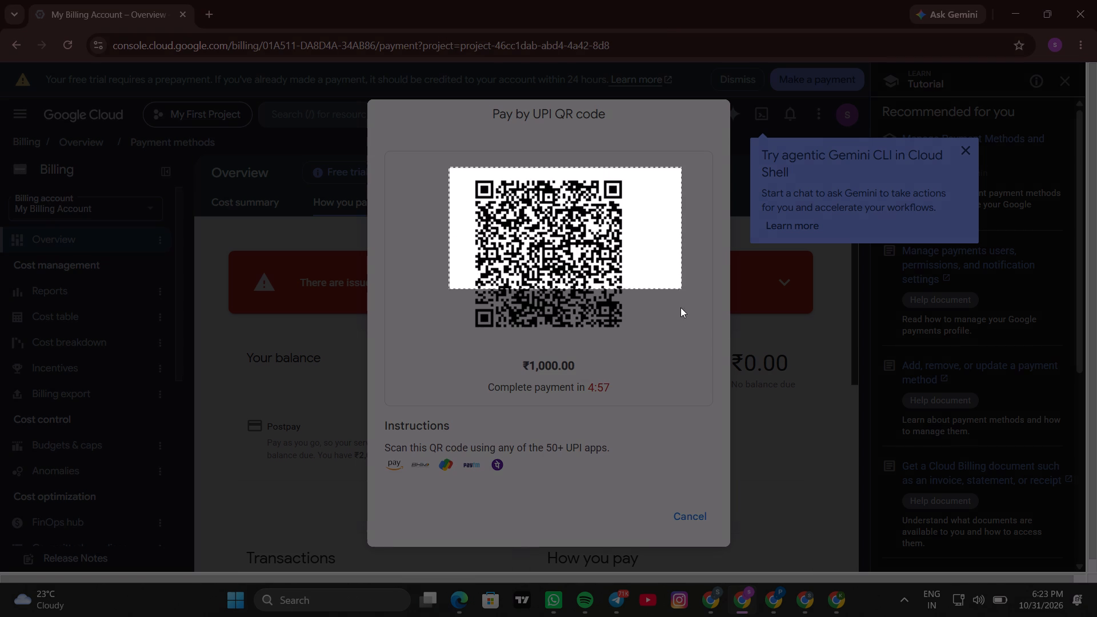
{"action": "left_click_drag", "start_coordinate": [680, 307], "coordinate": [674, 339]}
Switch to Telegram with the captured payment QR code on the clipboard.
{"action": "left_click", "coordinate": [583, 601]}
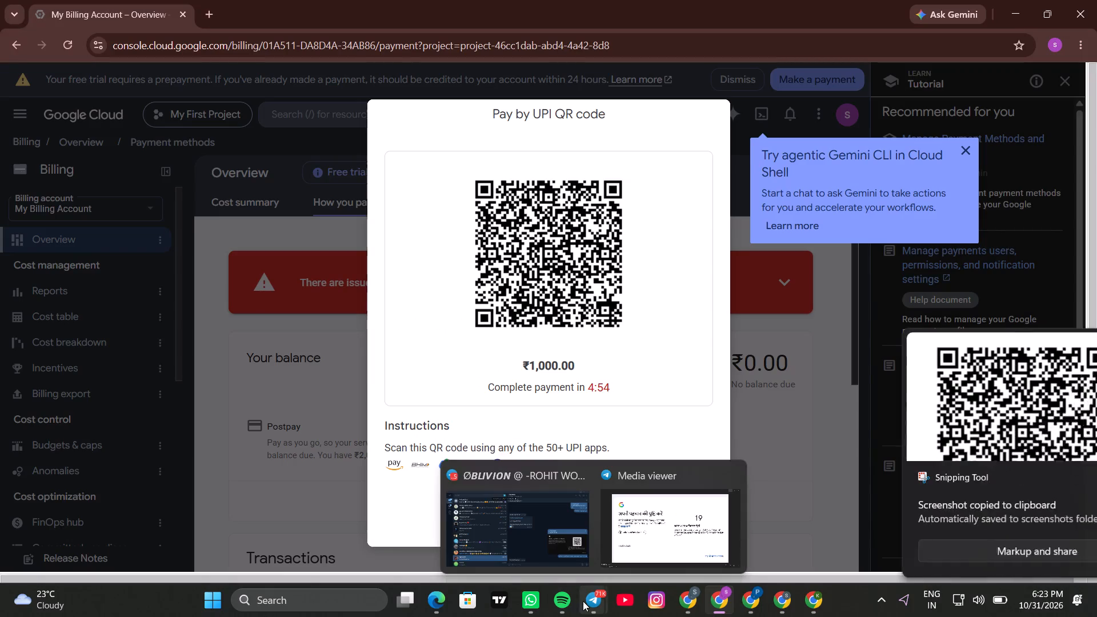
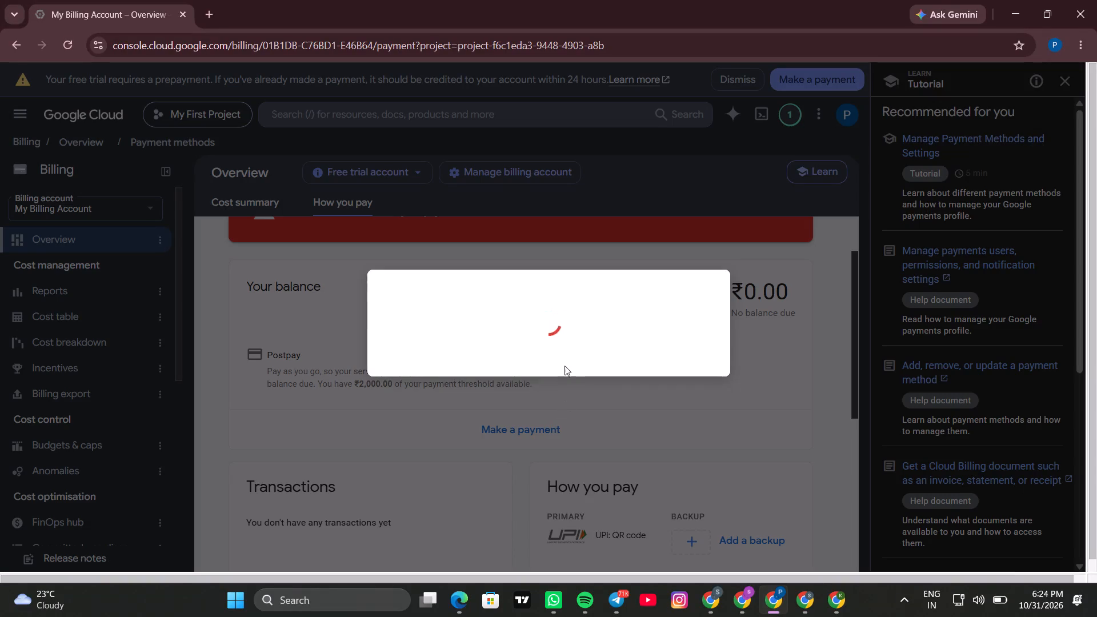
Reload the stalled billing payment page and, while it loads, check the payment status in the other billing account's browser window.
{"action": "left_click", "coordinate": [60, 38]}
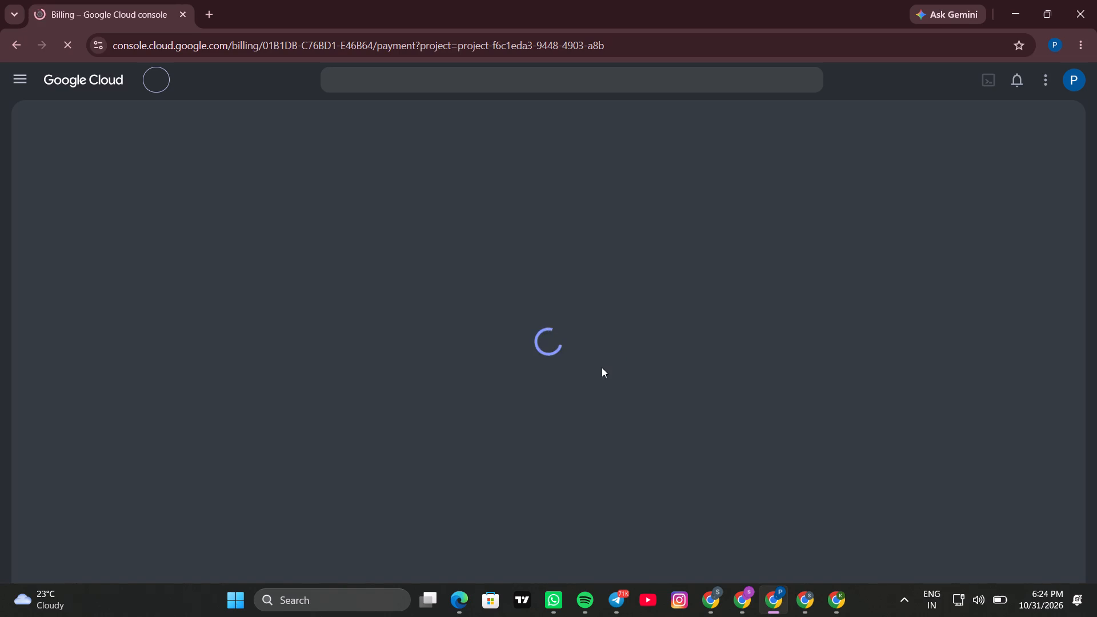
{"action": "left_click", "coordinate": [743, 593]}
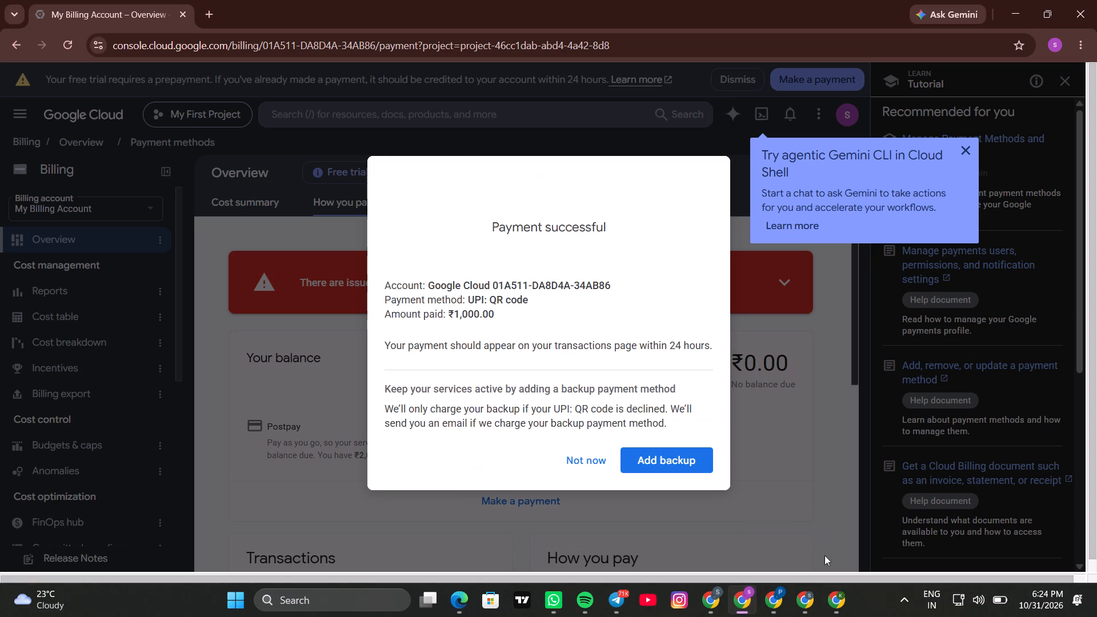
{"action": "left_click", "coordinate": [778, 605]}
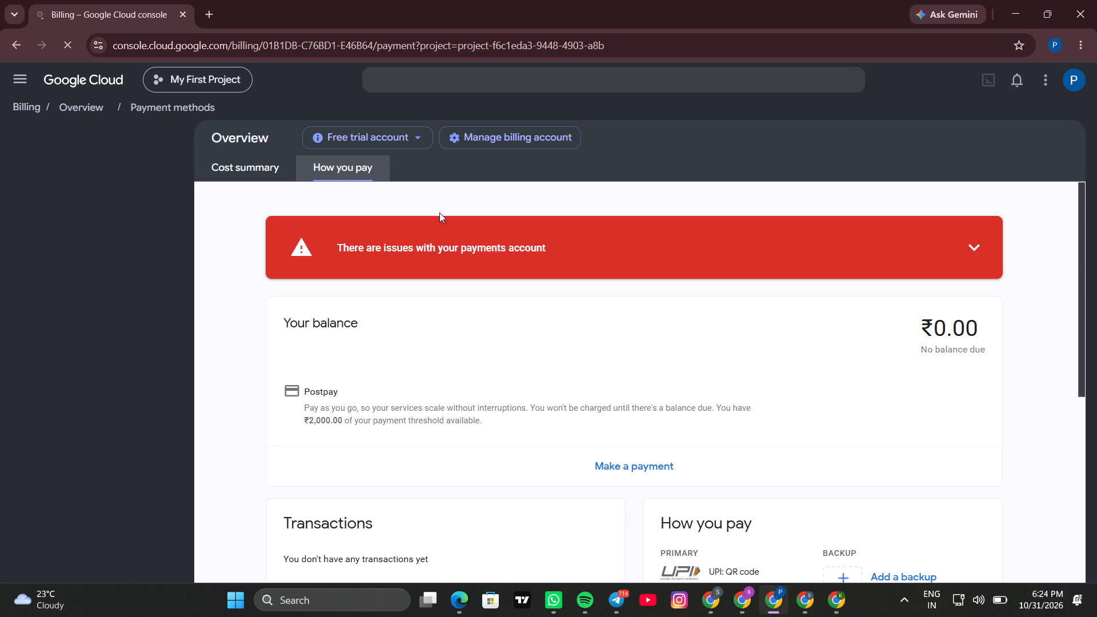
Start the ₹1,000.00 minimum prepayment for the reloaded Google Cloud billing account and generate its UPI QR code.
{"action": "left_click", "coordinate": [609, 470]}
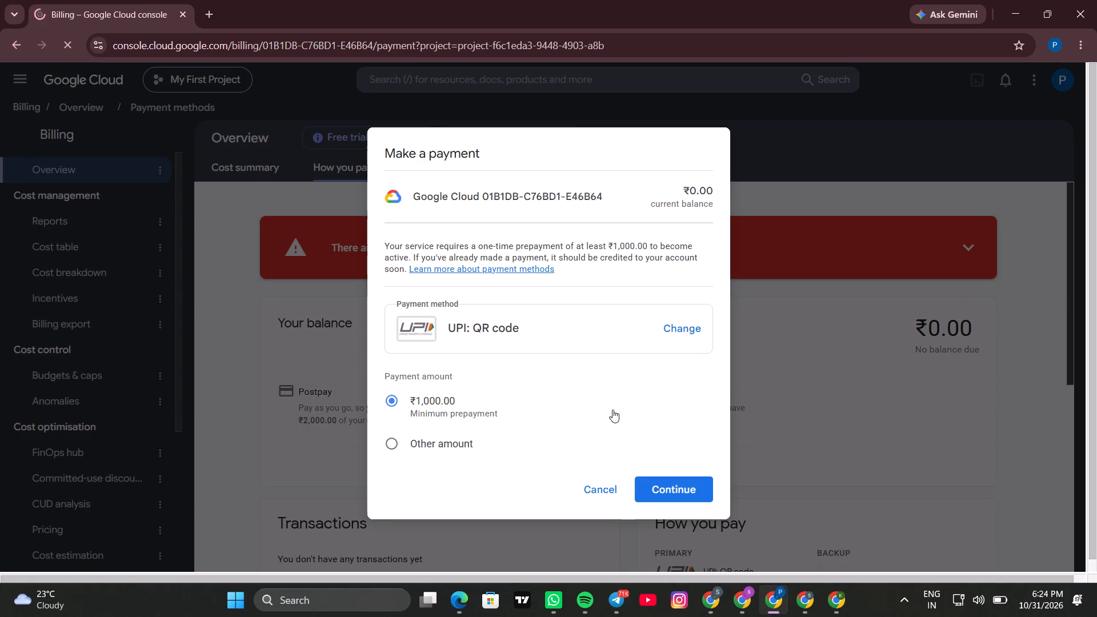
{"action": "left_click", "coordinate": [684, 487]}
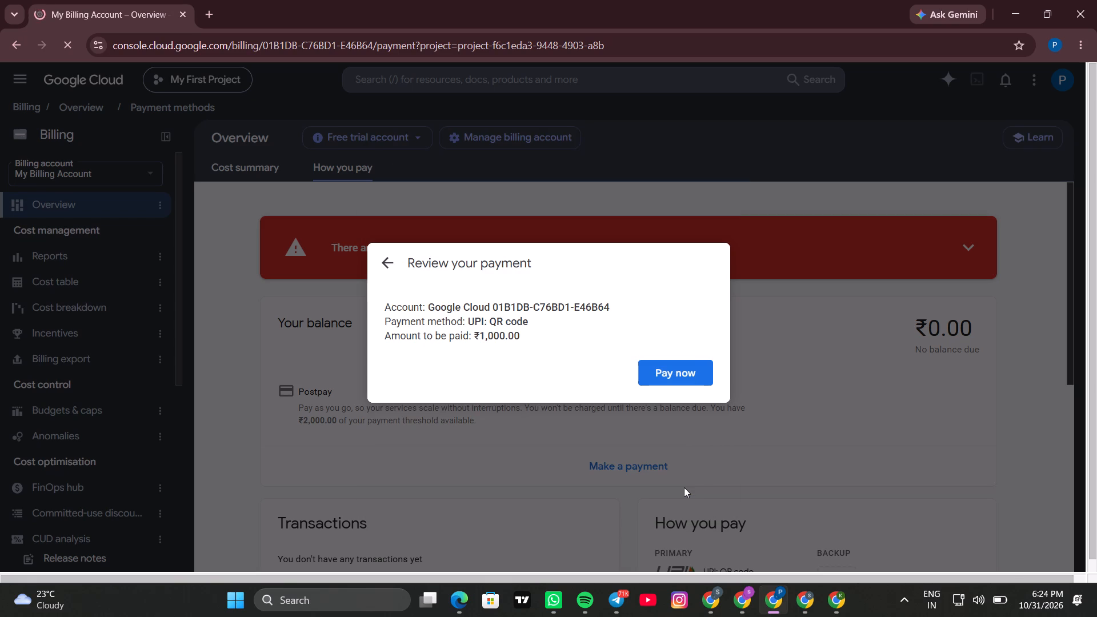
{"action": "left_click", "coordinate": [690, 356]}
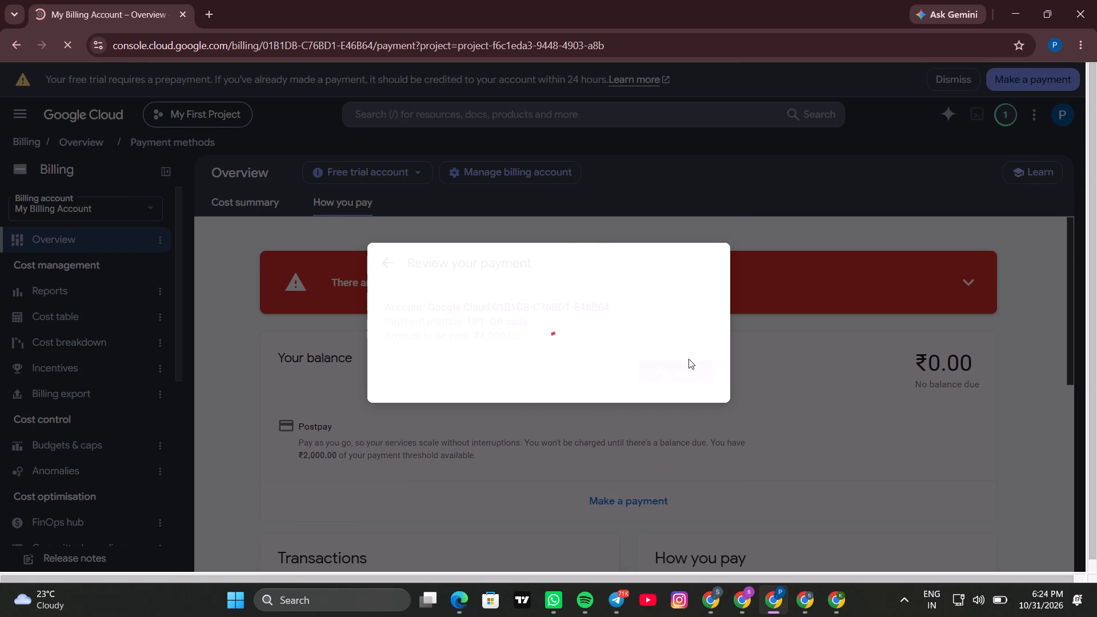
Capture a screenshot of the newly generated UPI payment QR code, covering the whole code.
{"action": "key", "text": "Print"}
{"action": "left_click_drag", "start_coordinate": [471, 159], "coordinate": [637, 336]}
Switch to Telegram to share the captured payment QR code.
{"action": "left_click", "coordinate": [625, 599]}
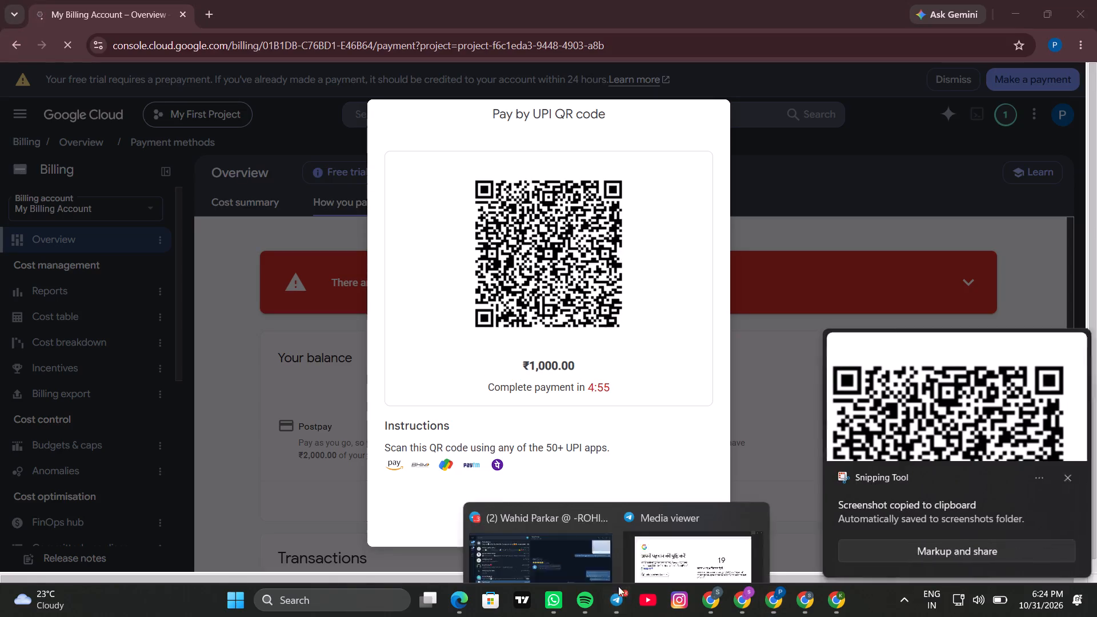
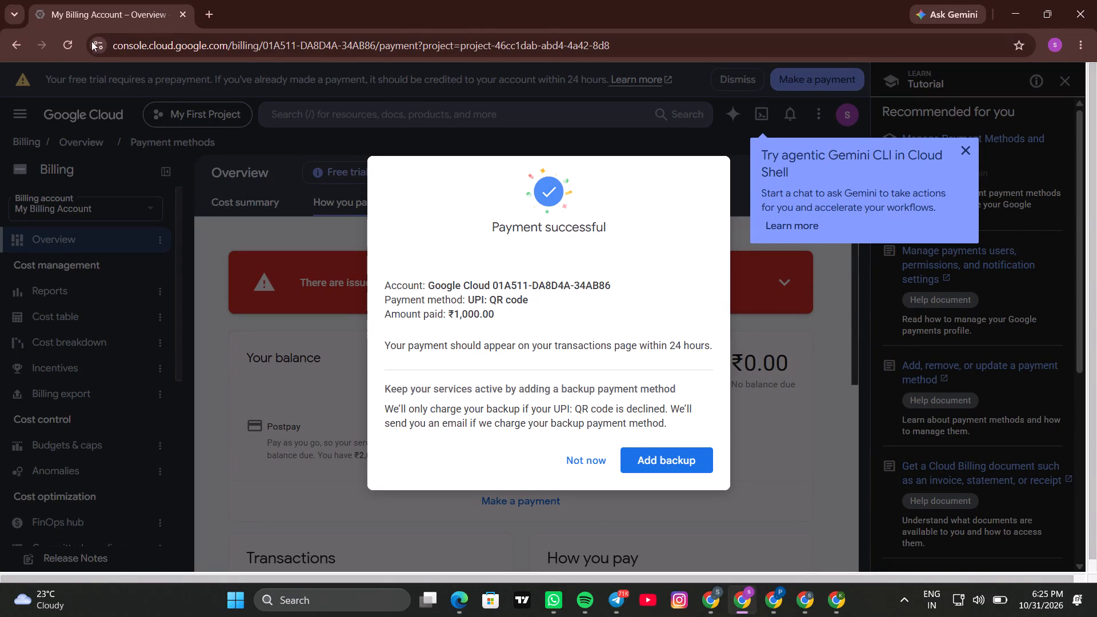
Reload the billing overview page of the account with the completed UPI payment to refresh its balance and status.
{"action": "left_click", "coordinate": [51, 51]}
{"action": "left_click", "coordinate": [61, 47]}
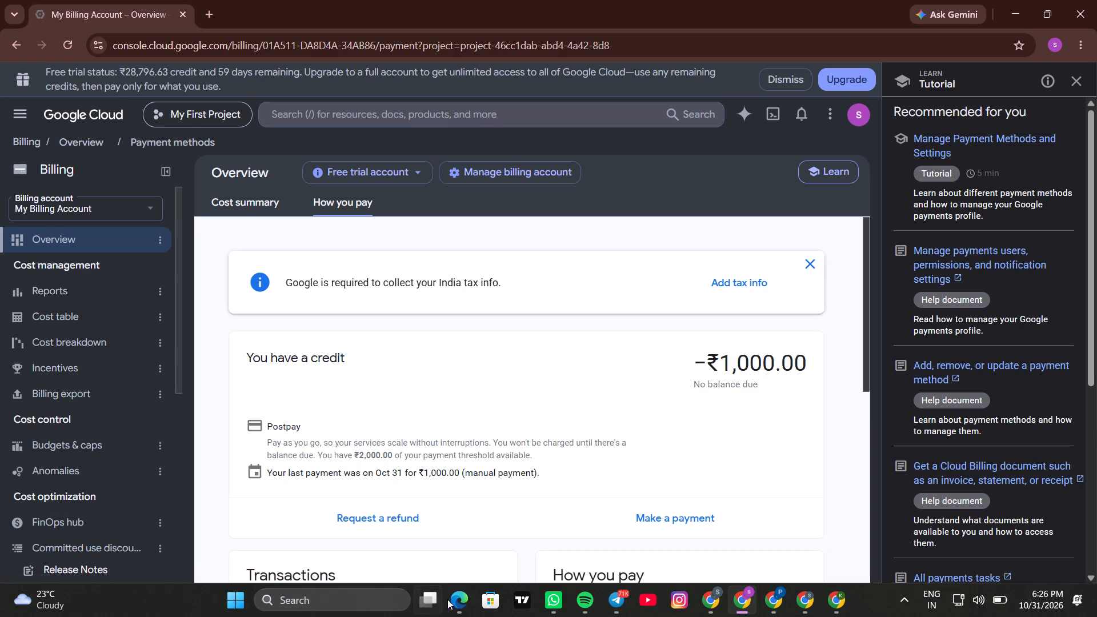
Switch to the other billing account's browser window to check its pending ₹1,000.00 UPI QR payment.
{"action": "left_click", "coordinate": [770, 591]}
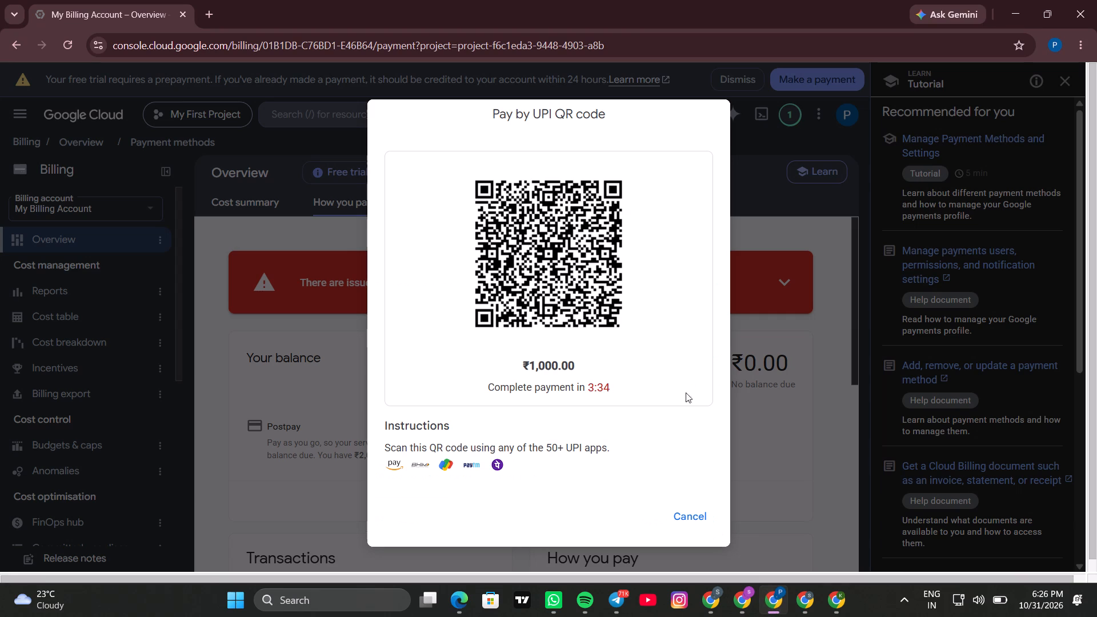
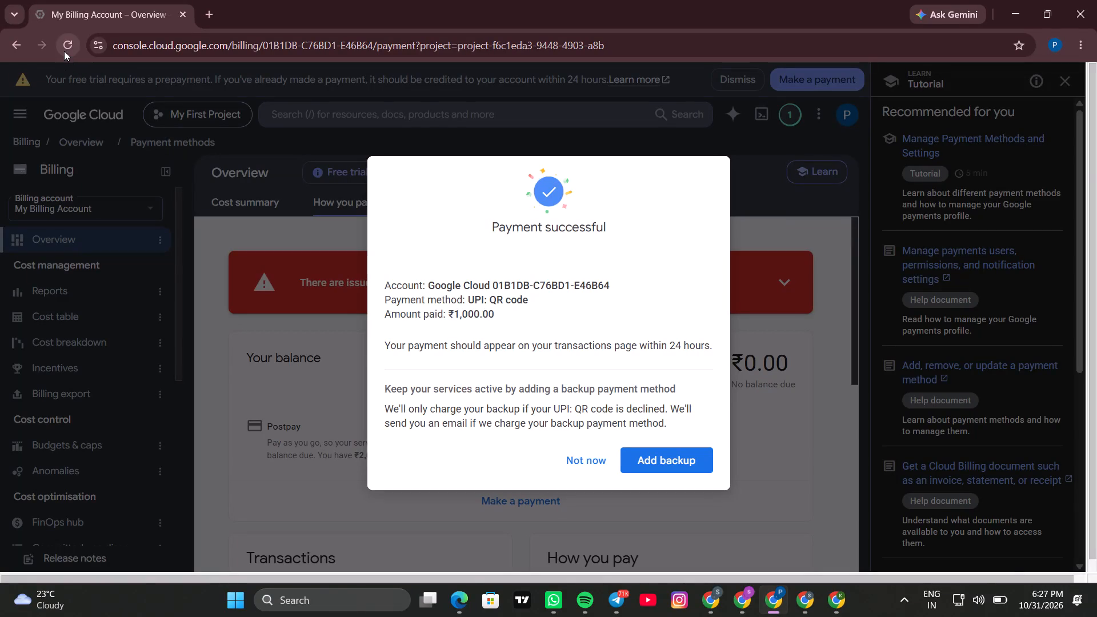
Reload this billing account's payment overview page to refresh its balance and status after the ₹1,000.00 UPI payment.
{"action": "left_click", "coordinate": [64, 51]}
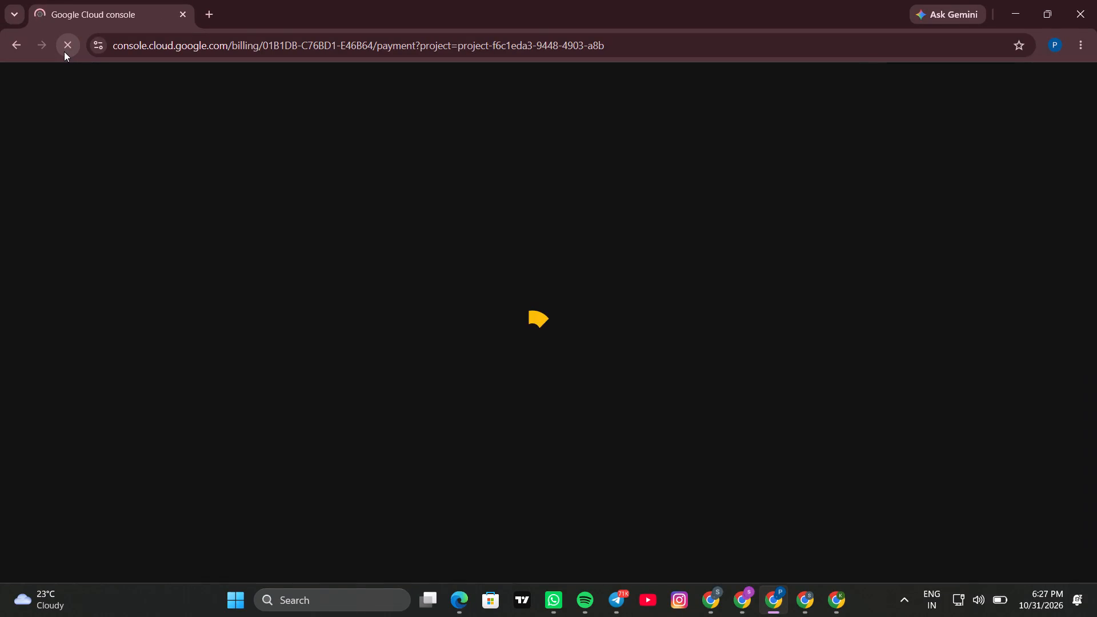
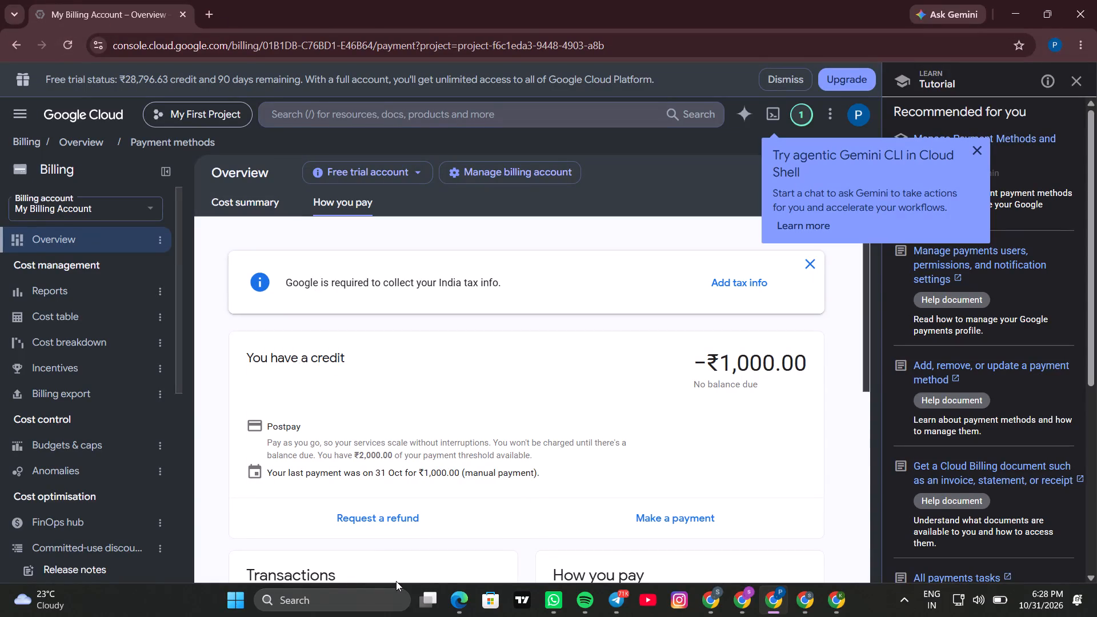
In the HelloKey Supplier portal in Edge, start adding a GCP Google account, generate its authorization link and copy it.
{"action": "left_click", "coordinate": [454, 616]}
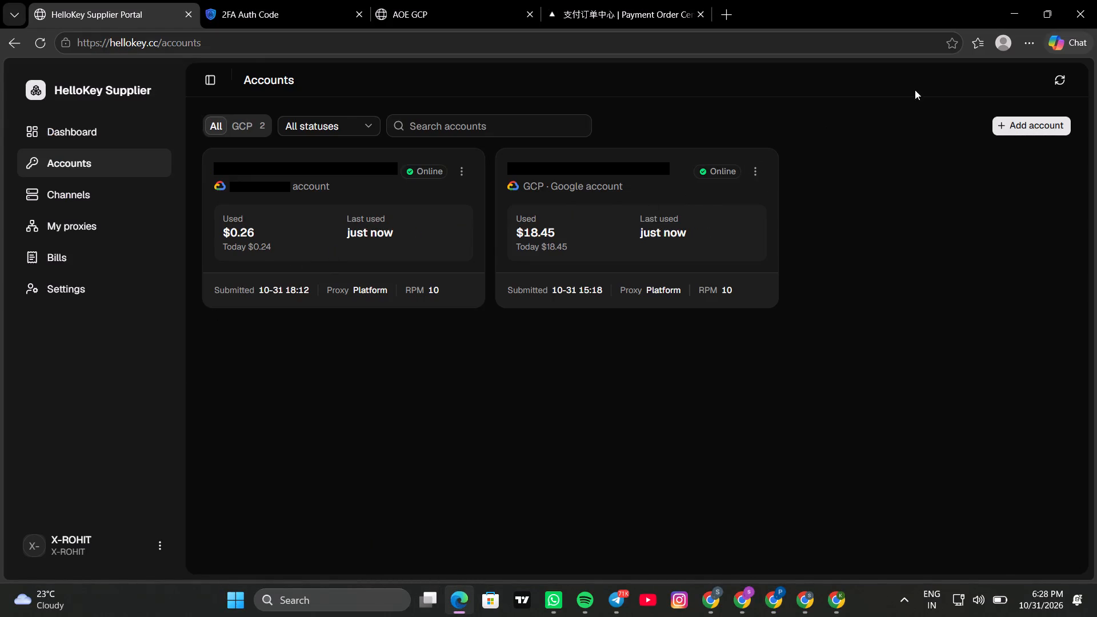
{"action": "left_click", "coordinate": [1011, 132]}
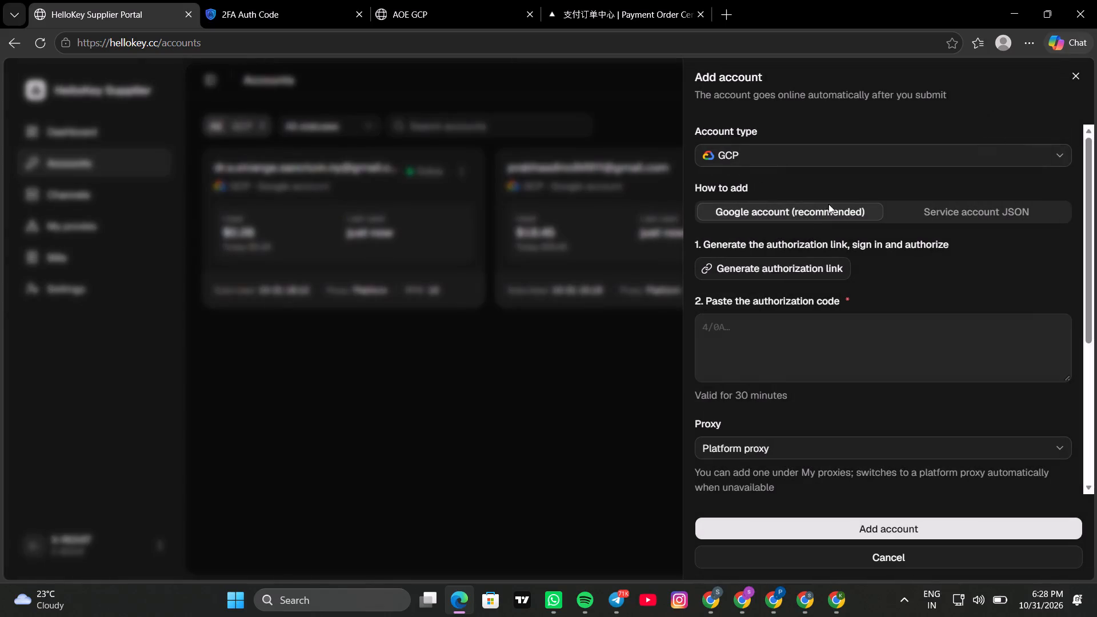
{"action": "left_click", "coordinate": [775, 266]}
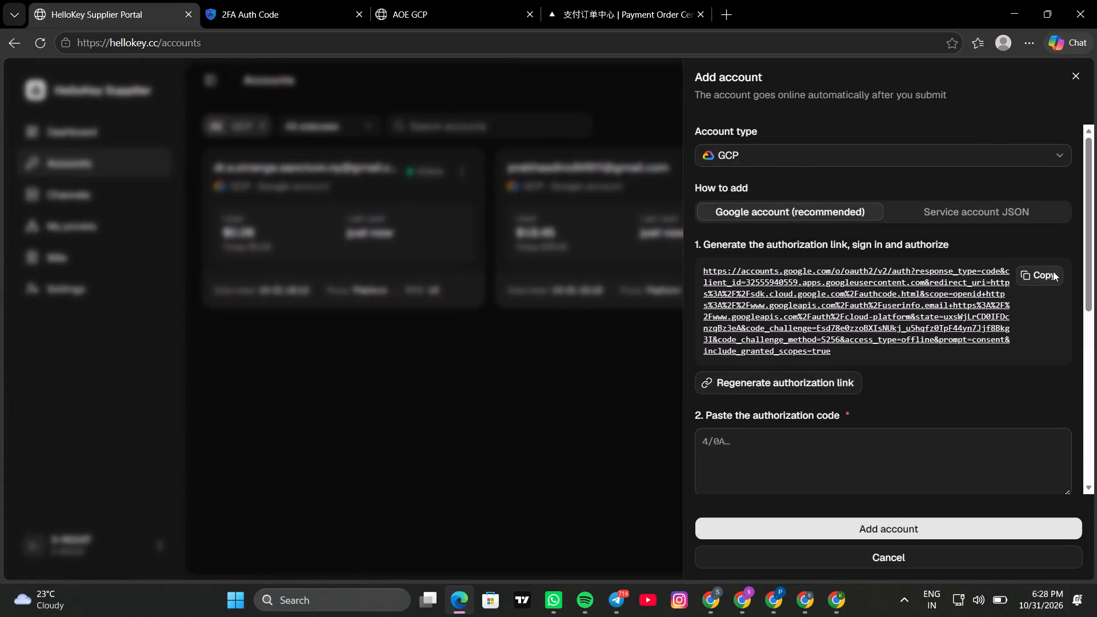
{"action": "left_click", "coordinate": [1054, 271]}
In the Chrome profile marked S, upgrade My Billing Account from free trial to a full account and decline the guided setup.
{"action": "left_click", "coordinate": [740, 594]}
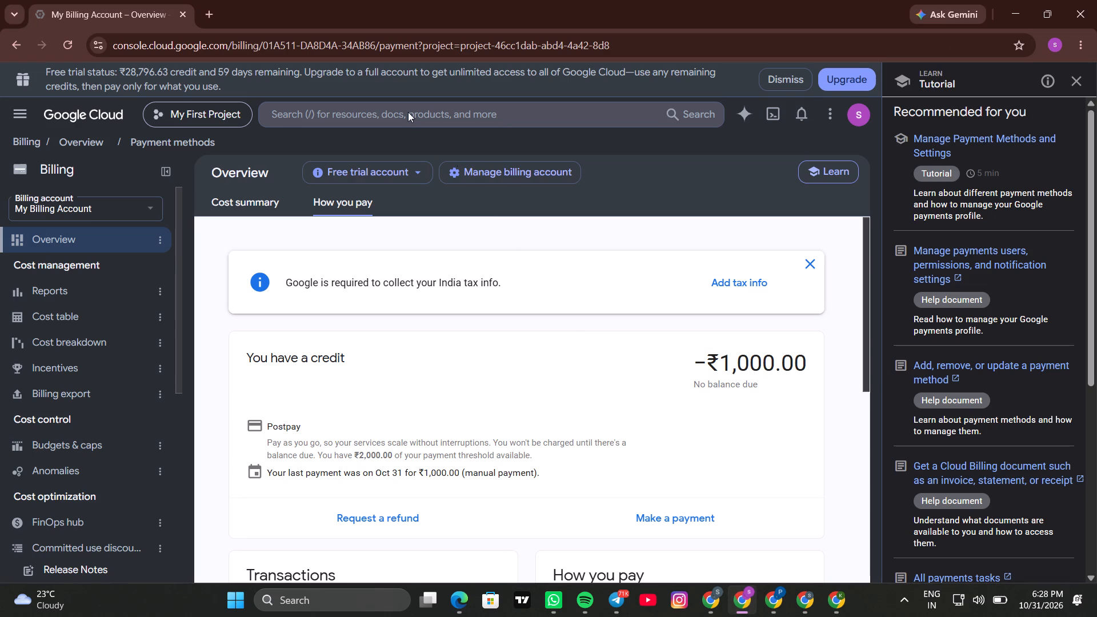
{"action": "left_click", "coordinate": [840, 81]}
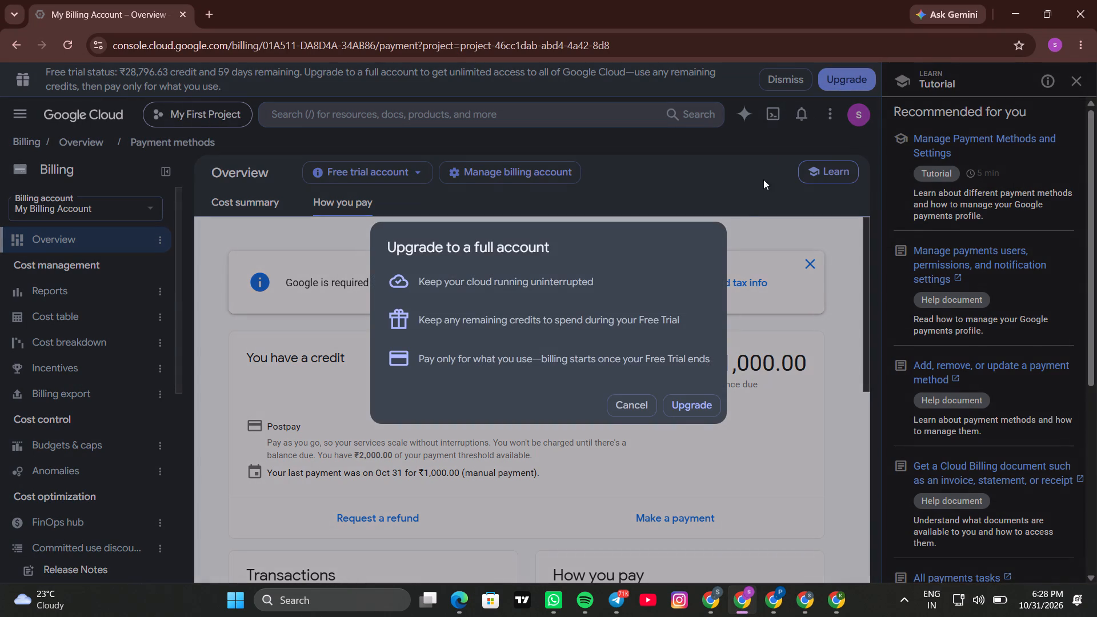
{"action": "left_click", "coordinate": [681, 396]}
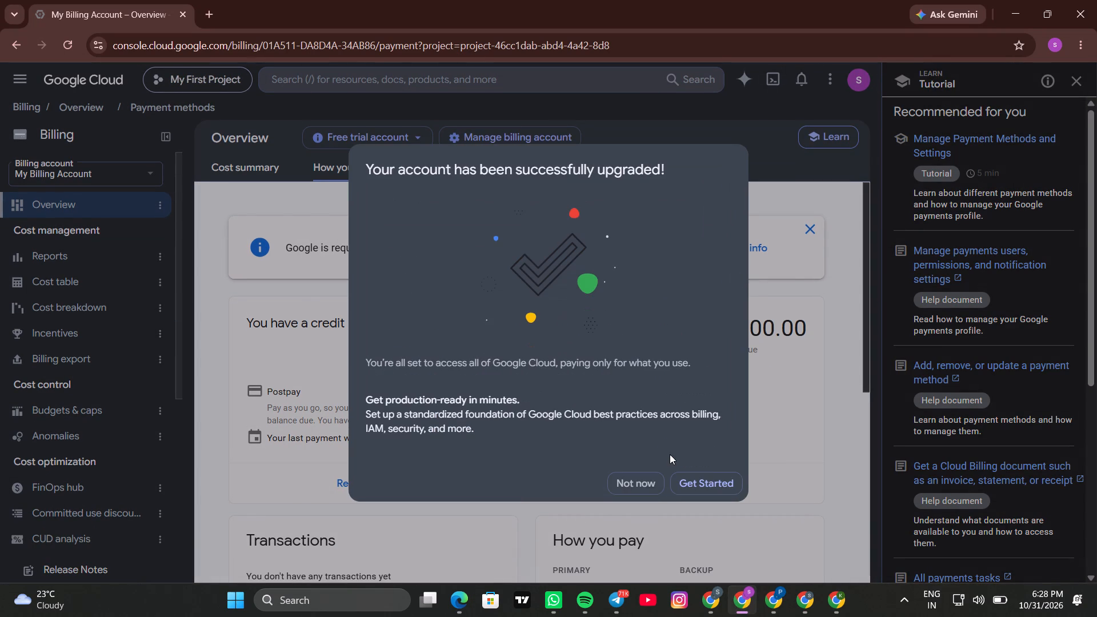
{"action": "left_click", "coordinate": [639, 474]}
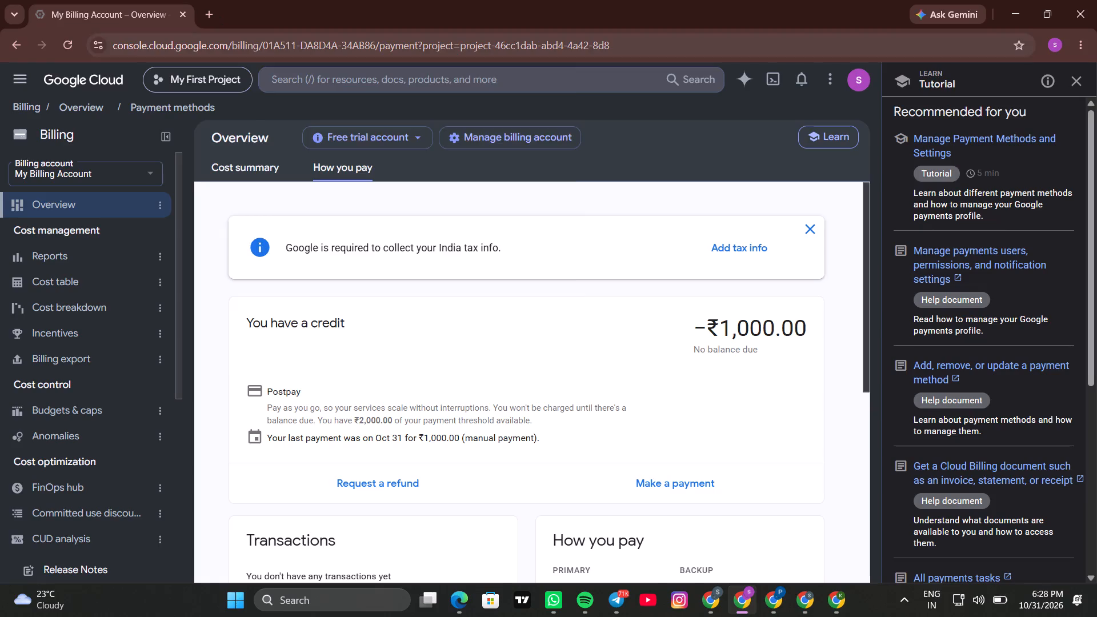
Open the copied Google authorization link in this same Chrome profile.
{"action": "right_click", "coordinate": [221, 43]}
{"action": "left_click", "coordinate": [261, 202]}
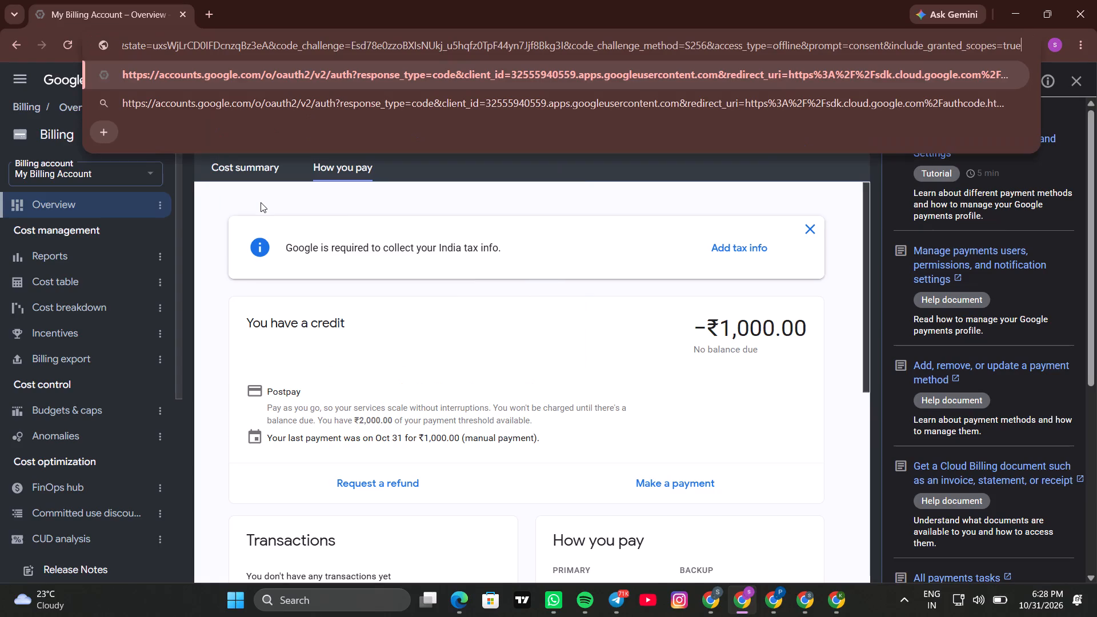
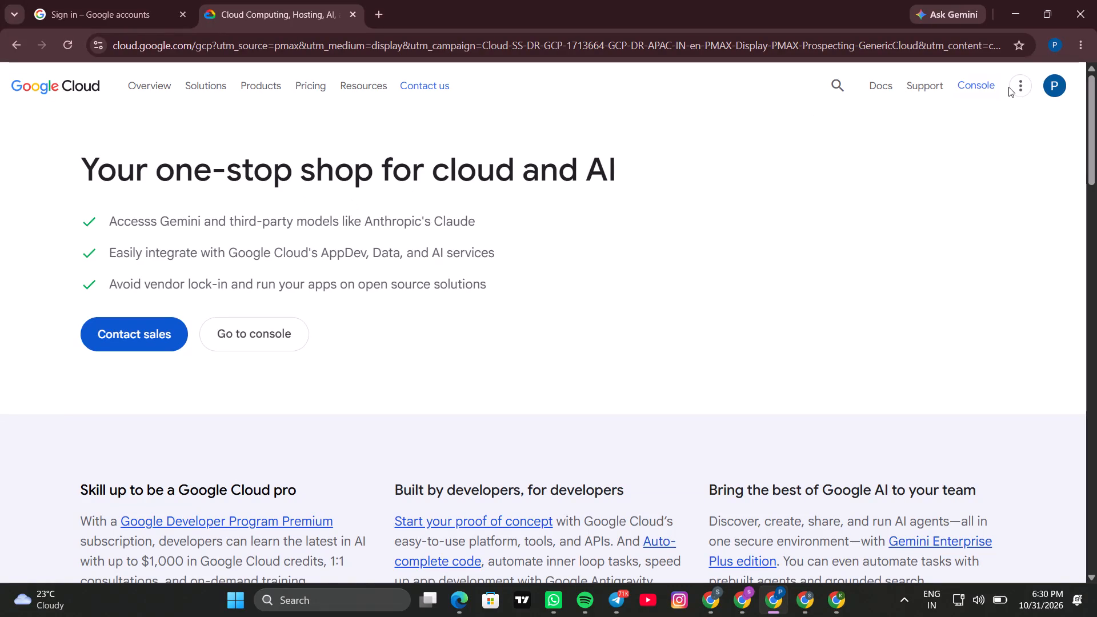
From the Google Cloud console in the Chrome profile marked P, upgrade the free trial to a full account and decline the guided setup.
{"action": "left_click", "coordinate": [971, 86]}
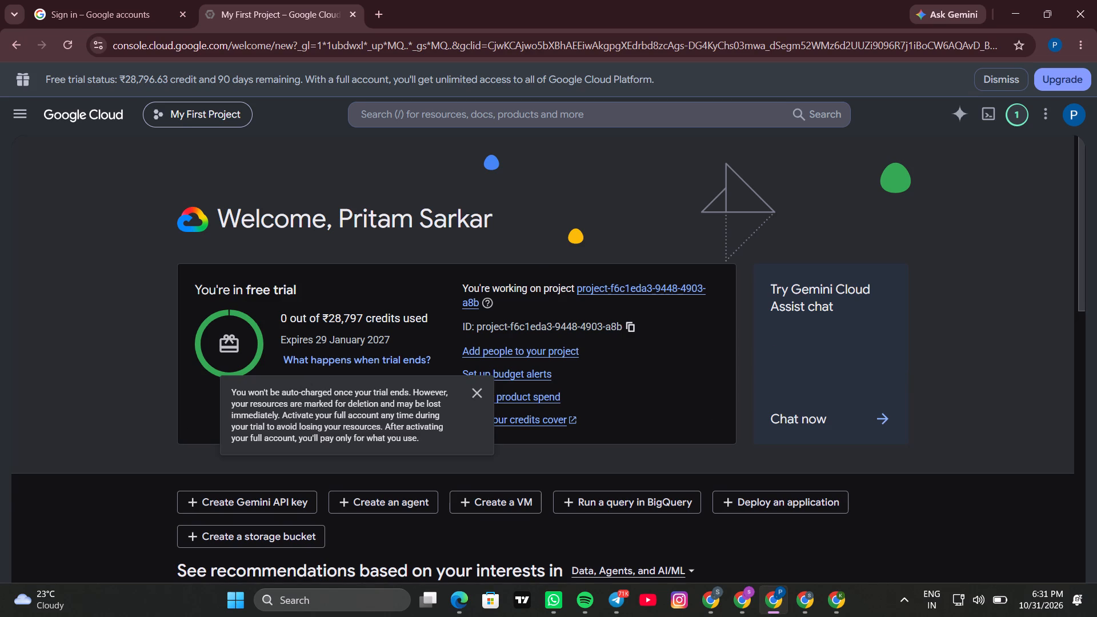
{"action": "left_click", "coordinate": [475, 402]}
{"action": "left_click", "coordinate": [293, 385]}
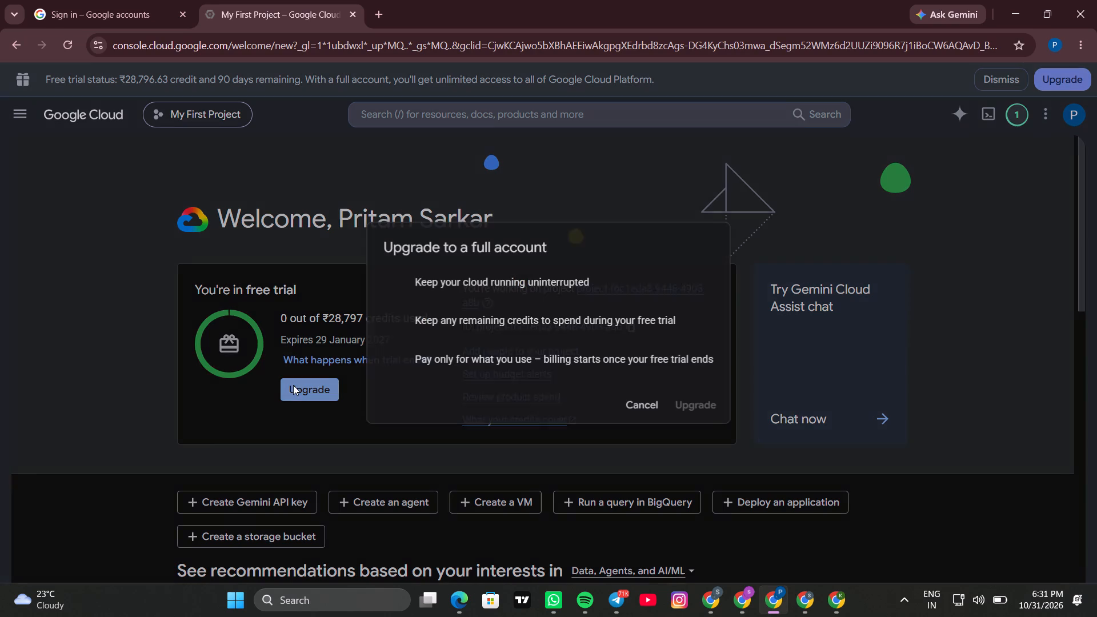
{"action": "left_click", "coordinate": [696, 404]}
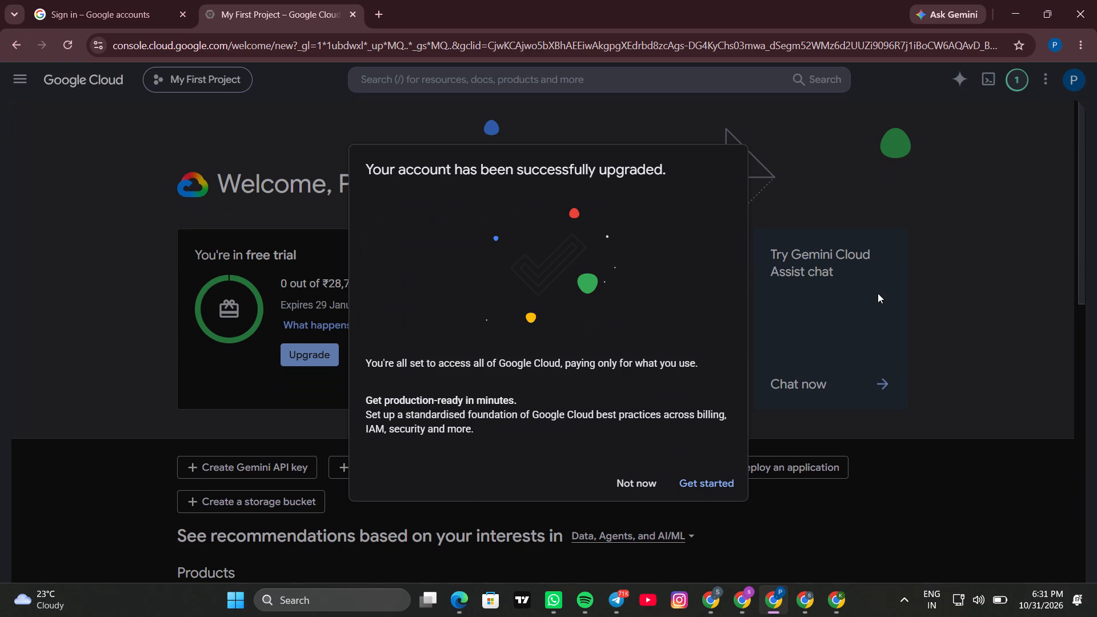
{"action": "left_click", "coordinate": [642, 484]}
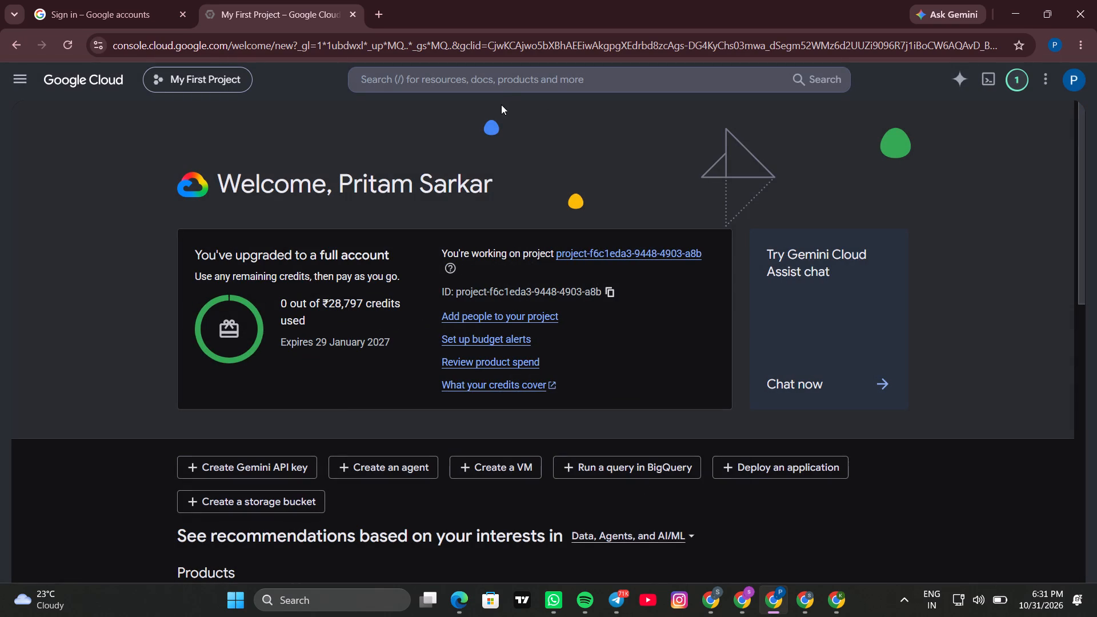
In the HelloKey Supplier portal in Edge, restart adding a GCP Google account and generate a new authorization link.
{"action": "left_click", "coordinate": [472, 602]}
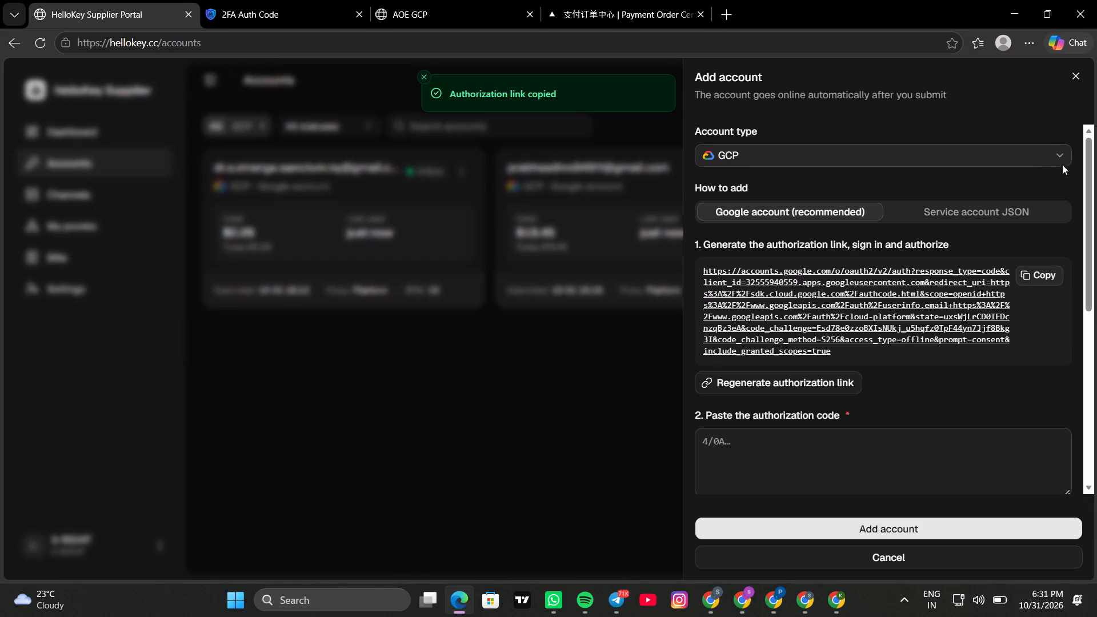
{"action": "left_click", "coordinate": [1077, 82]}
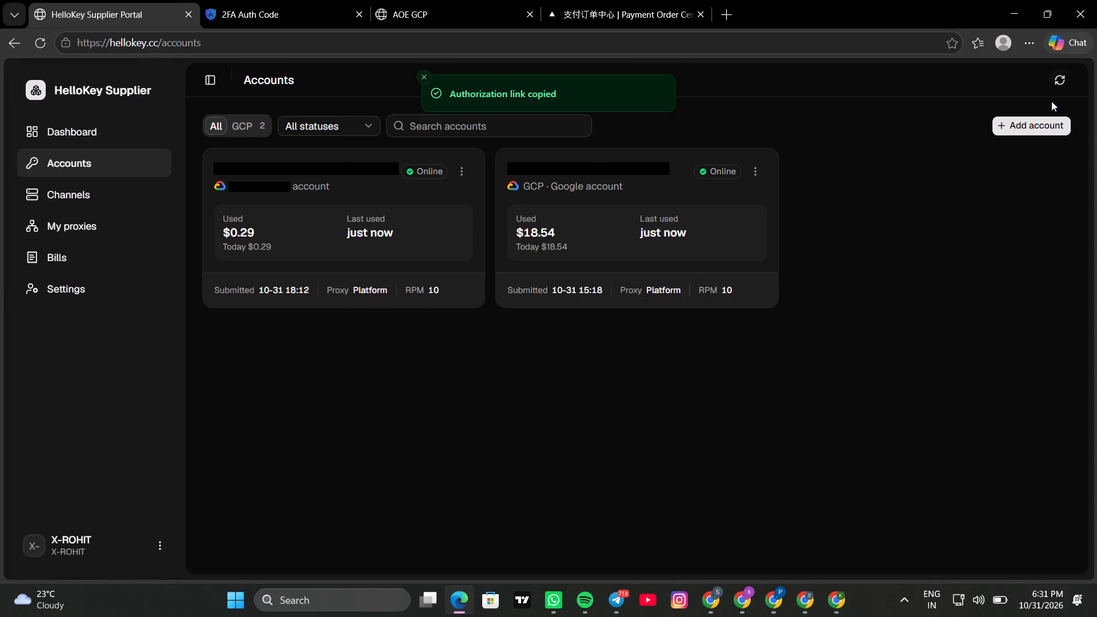
{"action": "left_click", "coordinate": [1020, 134]}
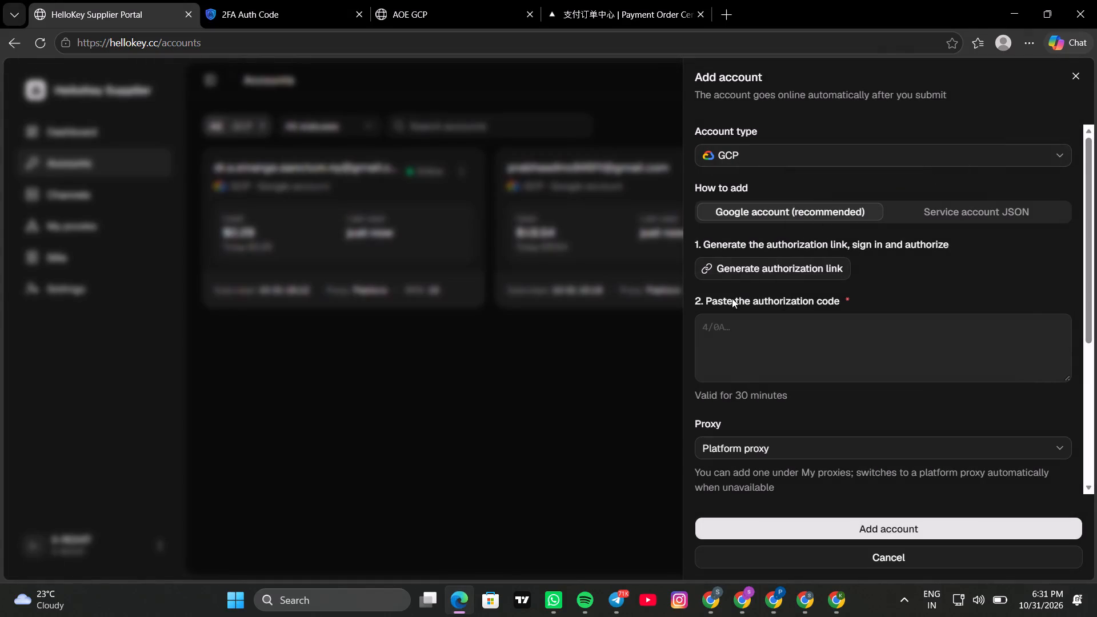
{"action": "left_click", "coordinate": [739, 269]}
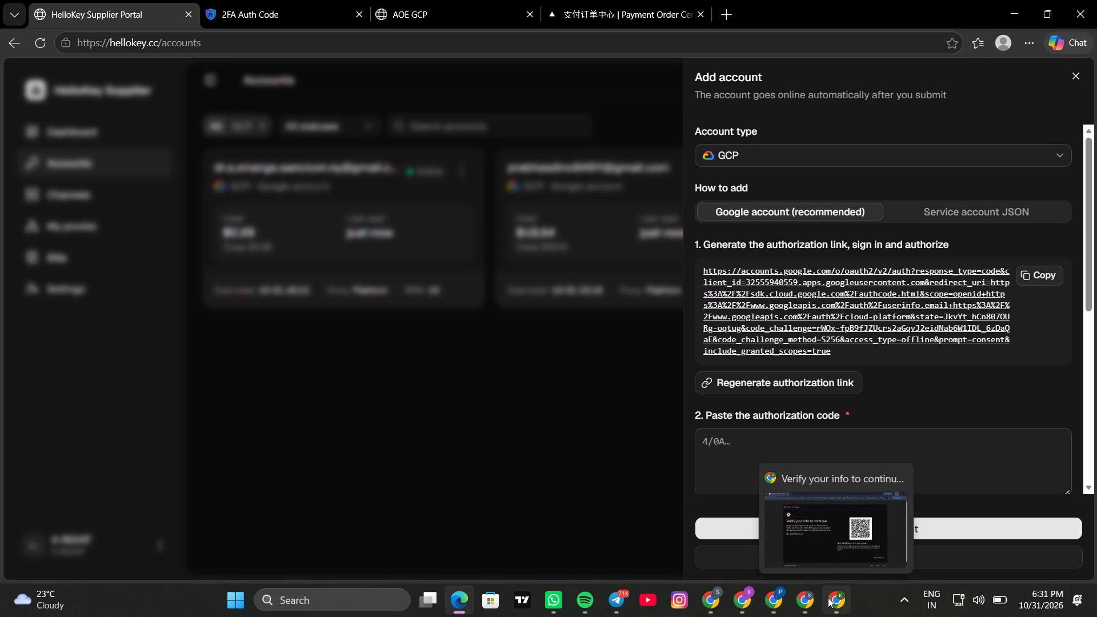
Return to the Chrome profile marked P and paste the copied Google authorization link as the address.
{"action": "left_click", "coordinate": [765, 603]}
{"action": "right_click", "coordinate": [277, 46]}
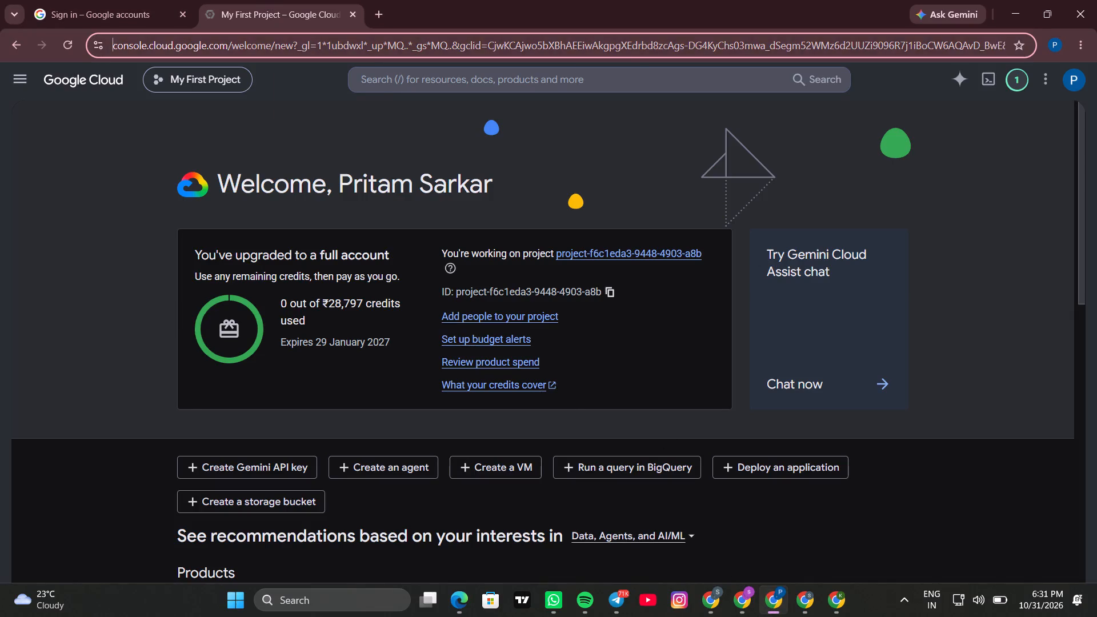